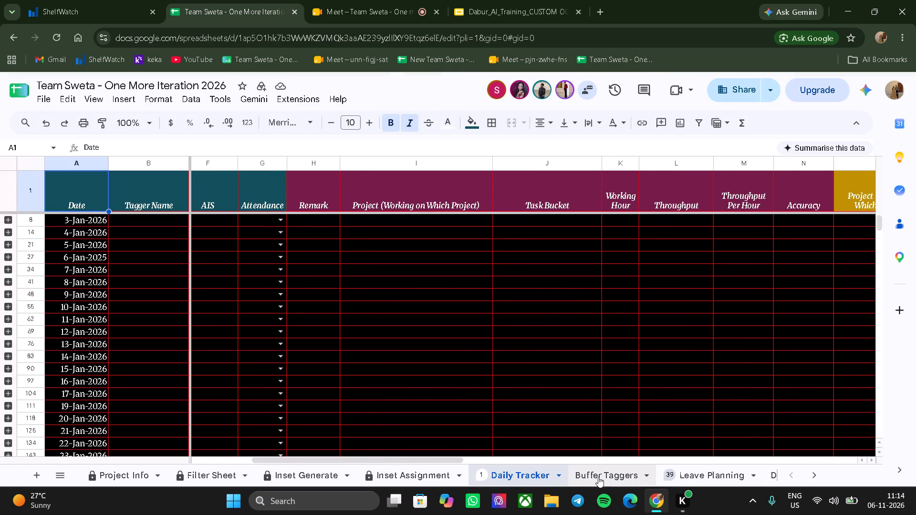
# In the Dabur Sticker Qc-6 Nov sheet, clear the row 3 Total Annotations values under both Sticker Detector and Sticker OCR.
pyautogui.click(565, 89)
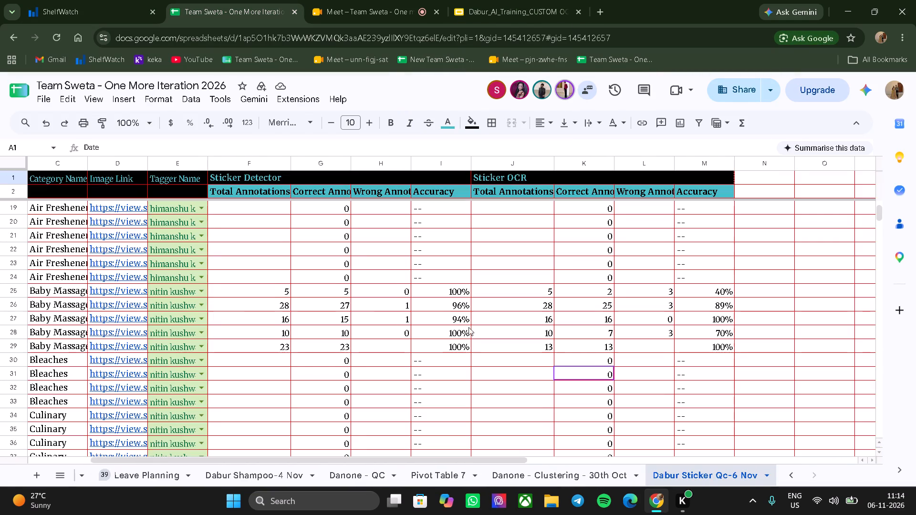
pyautogui.scroll(11, 268, 292)
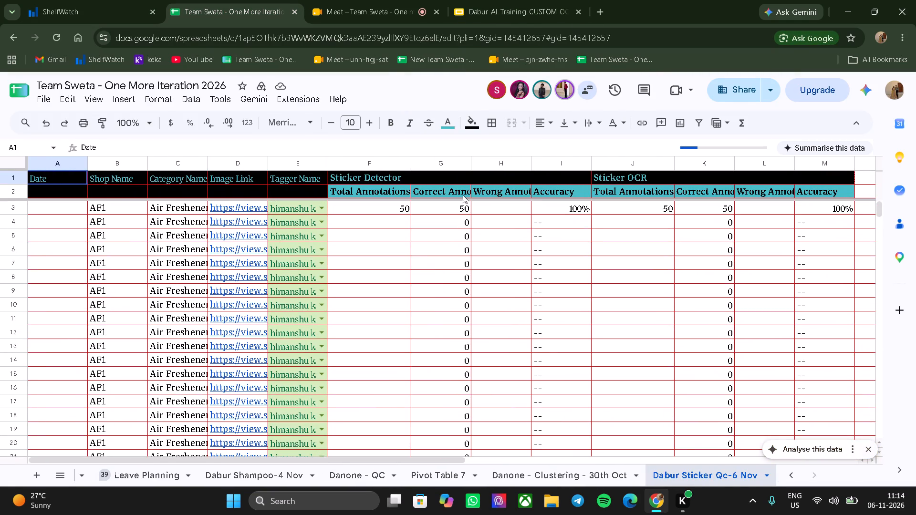
pyautogui.click(373, 215)
pyautogui.press('BackSpace')
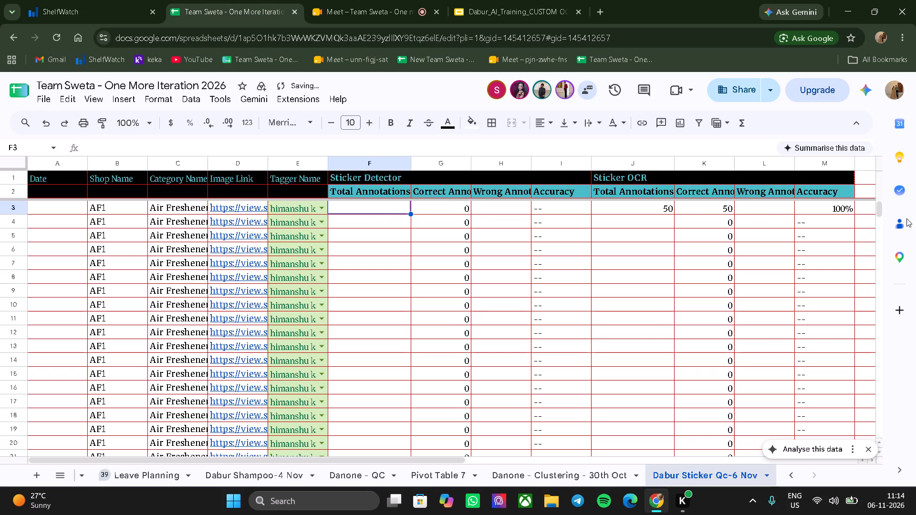
pyautogui.click(635, 206)
pyautogui.press('BackSpace')
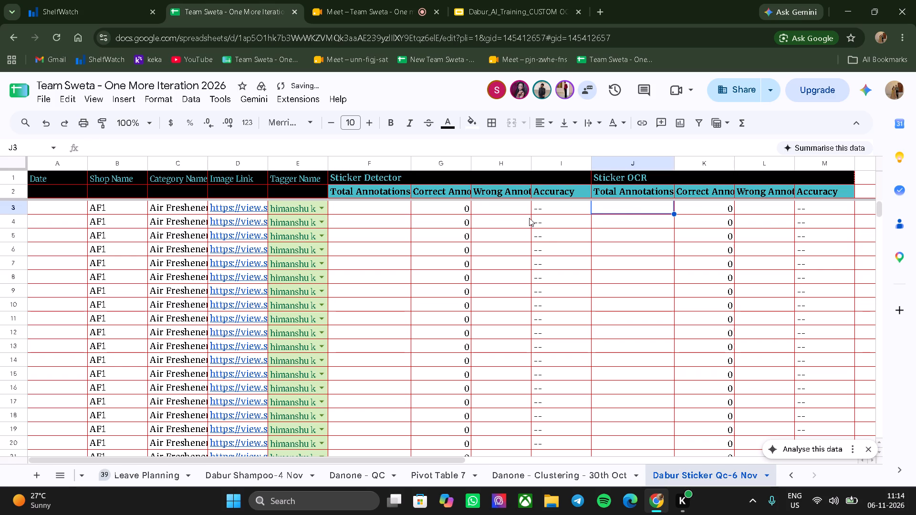
# Open the image link for the Air Freshener entry in row 3.
pyautogui.hscroll(1, 427, 225)
pyautogui.click(236, 206)
pyautogui.click(289, 230)
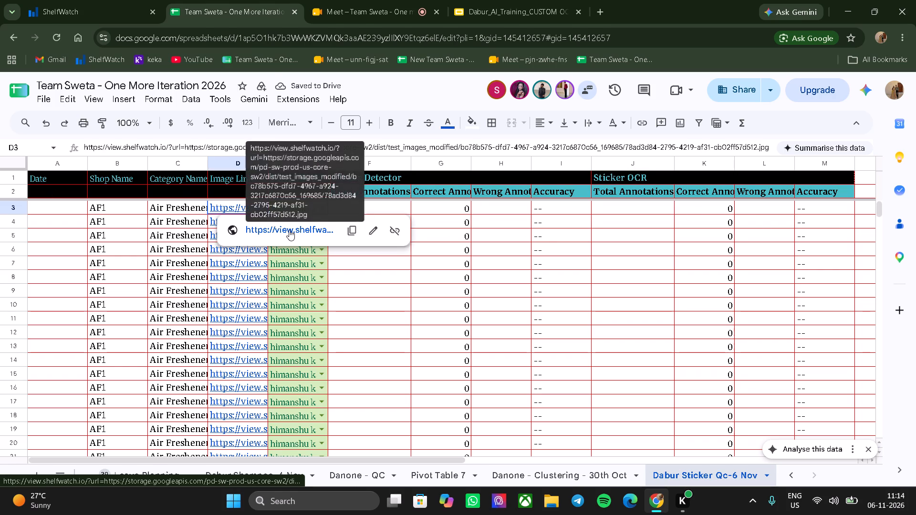
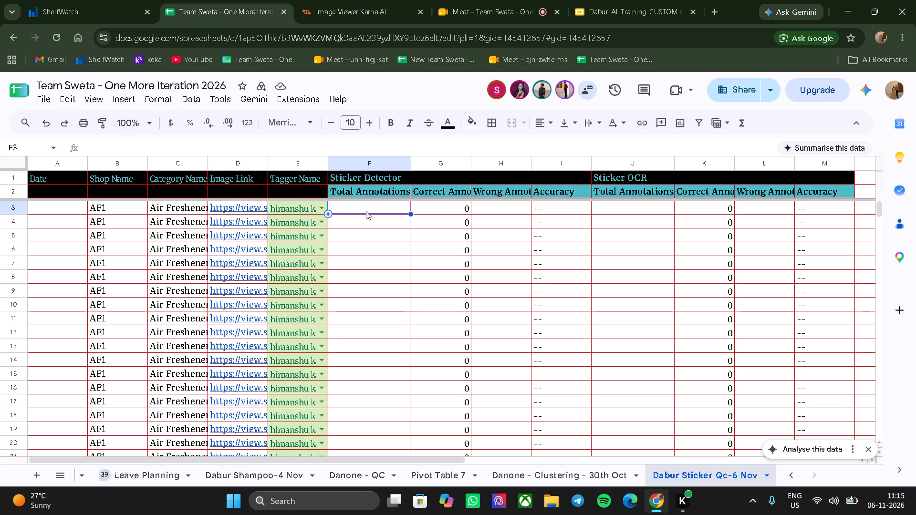
# Enter 27 as the Sticker Detector Total Annotations for the Air Freshener entry in row 3.
pyautogui.press('2')
pyautogui.press('6')
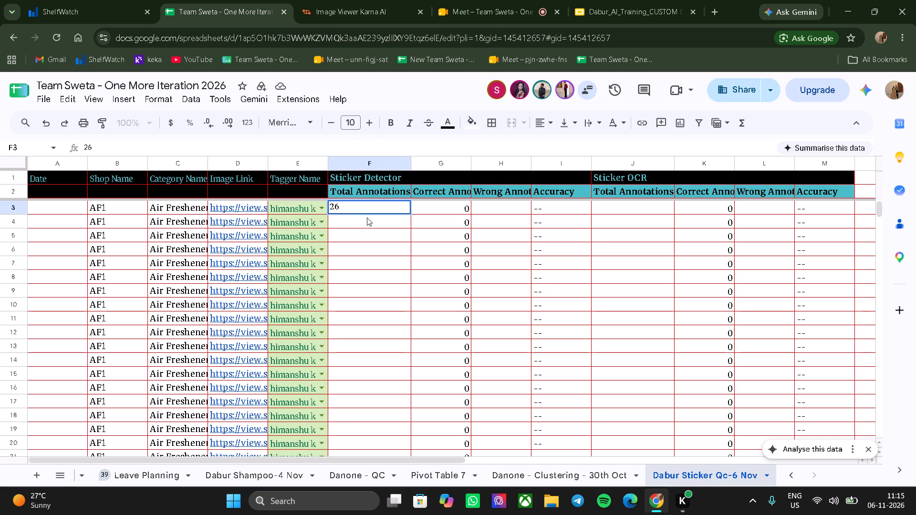
pyautogui.press('BackSpace')
pyautogui.press('7')
pyautogui.click(562, 210)
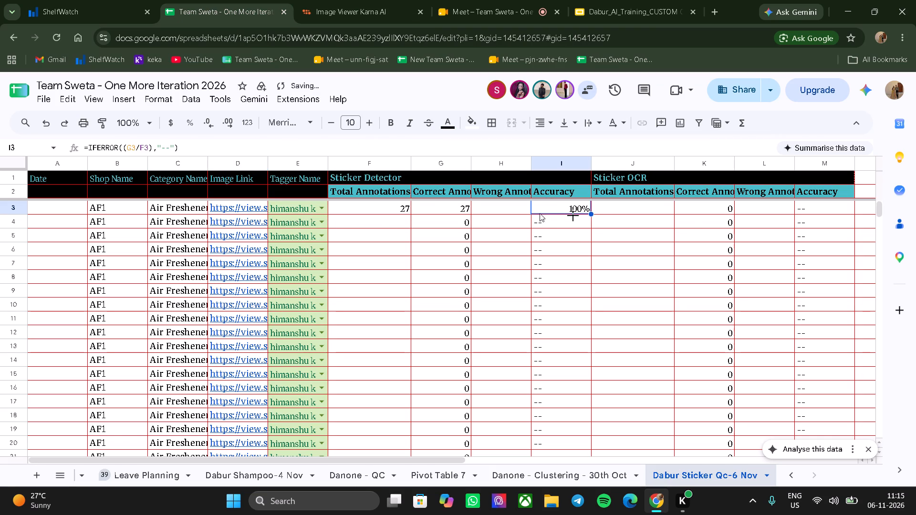
pyautogui.click(476, 203)
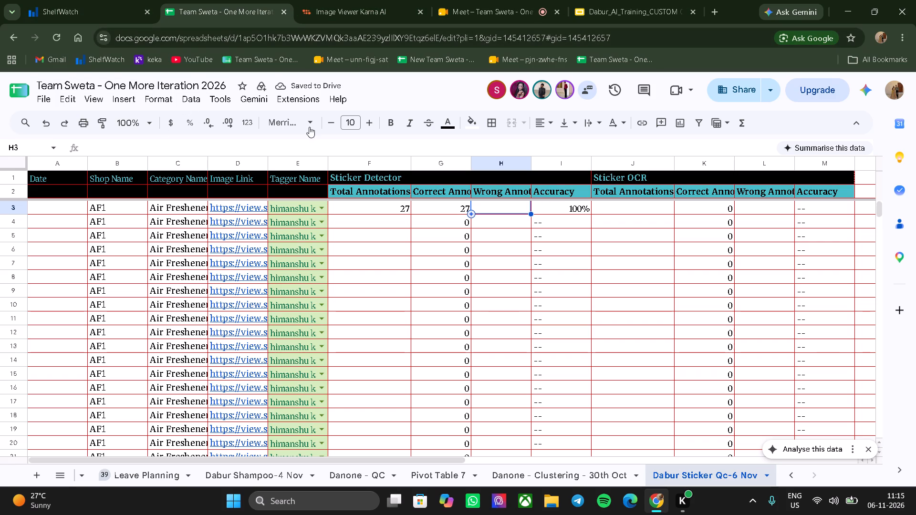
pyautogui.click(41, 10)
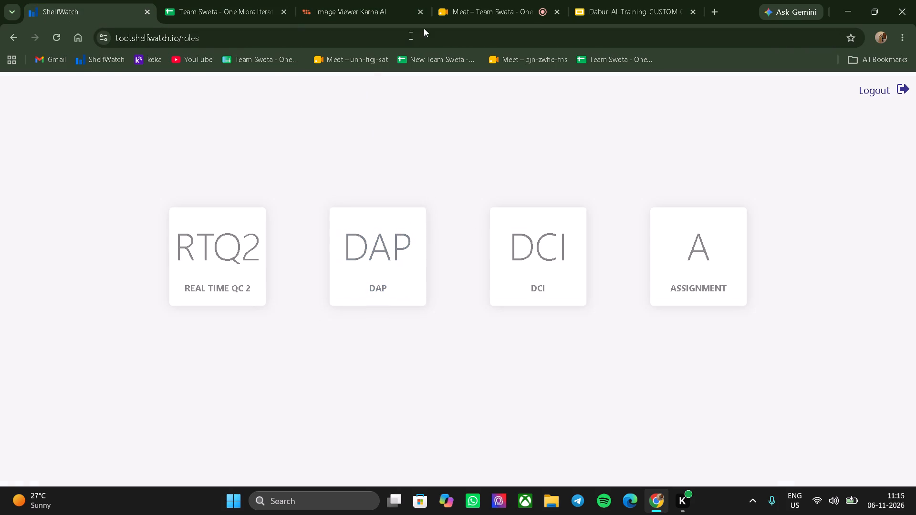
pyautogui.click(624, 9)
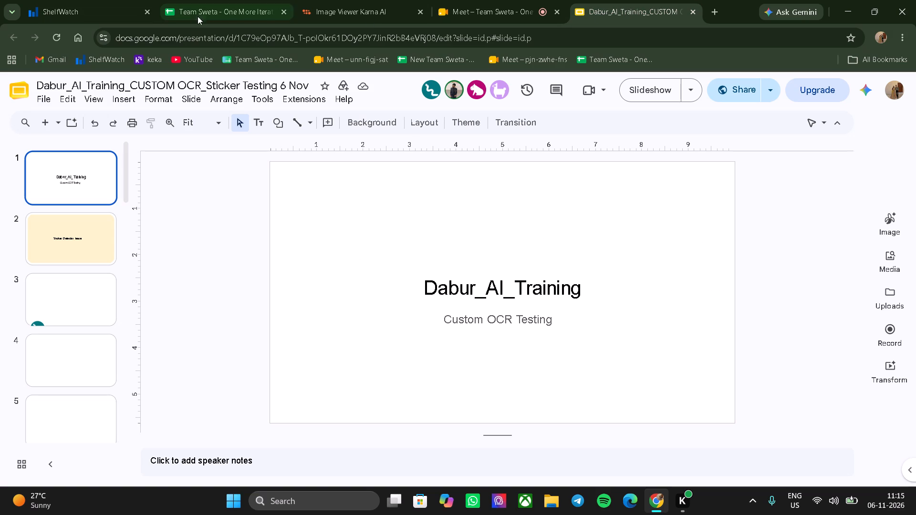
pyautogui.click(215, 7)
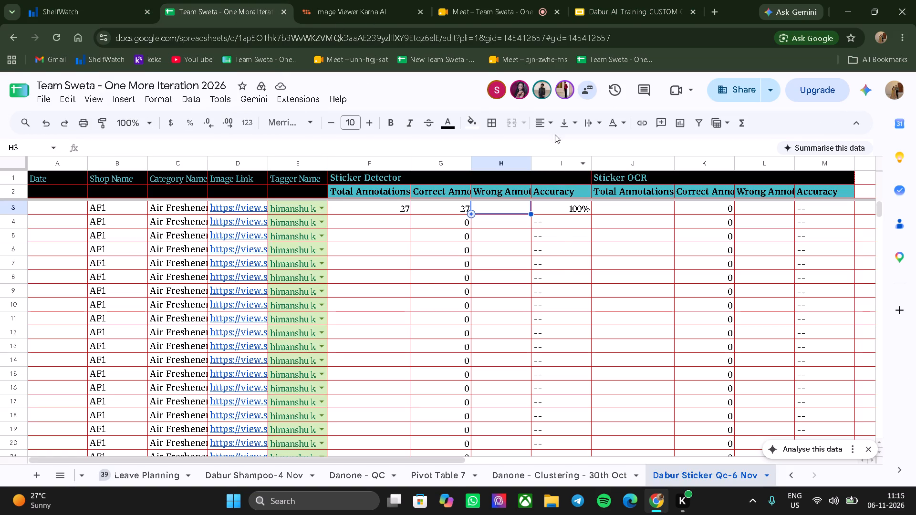
# In the Image Viewer, compare the OCR value of each price sticker along the top shelf edge with its printed price.
pyautogui.click(356, 11)
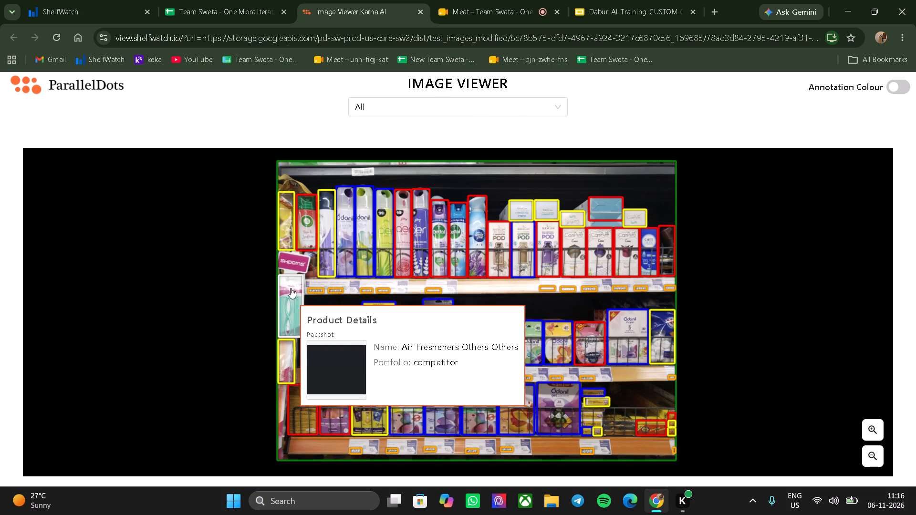
pyautogui.scroll(5, 327, 297)
pyautogui.scroll(-20, 320, 287)
pyautogui.scroll(-7, 320, 287)
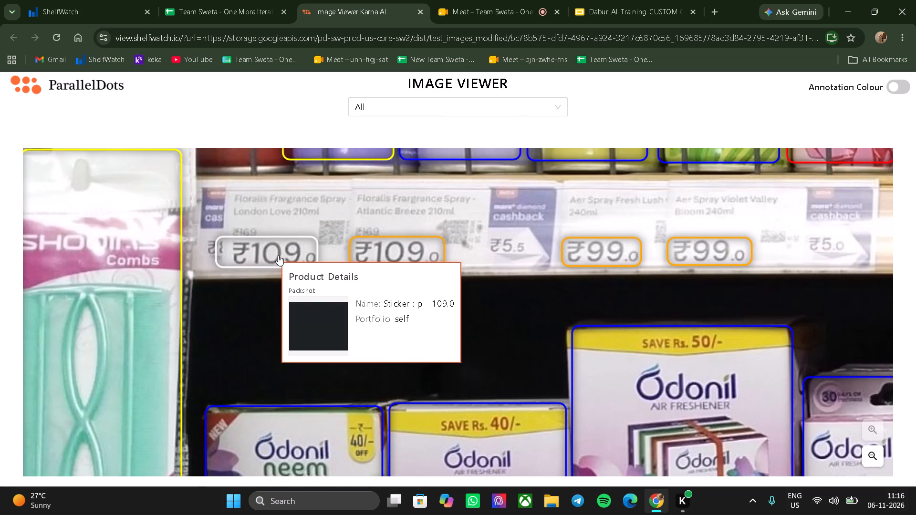
pyautogui.scroll(4, 243, 261)
pyautogui.scroll(-3, 341, 255)
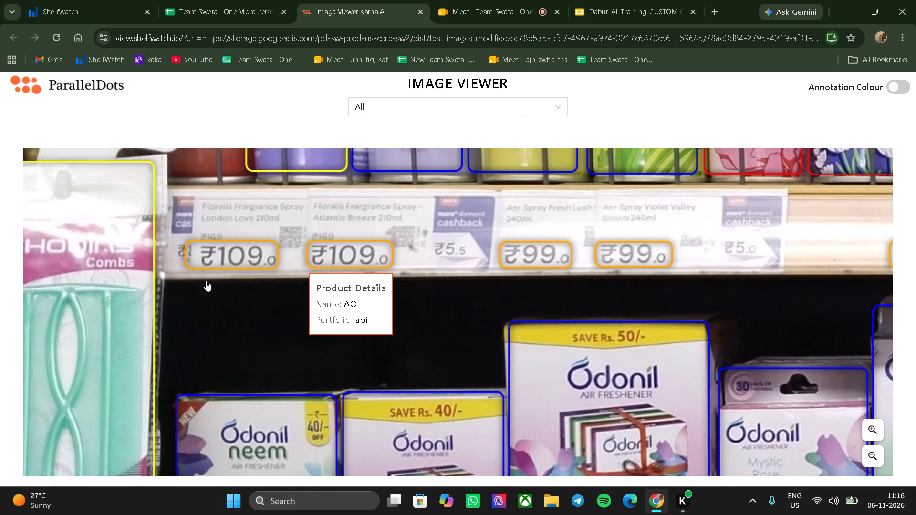
pyautogui.scroll(5, 192, 286)
pyautogui.scroll(-3, 380, 278)
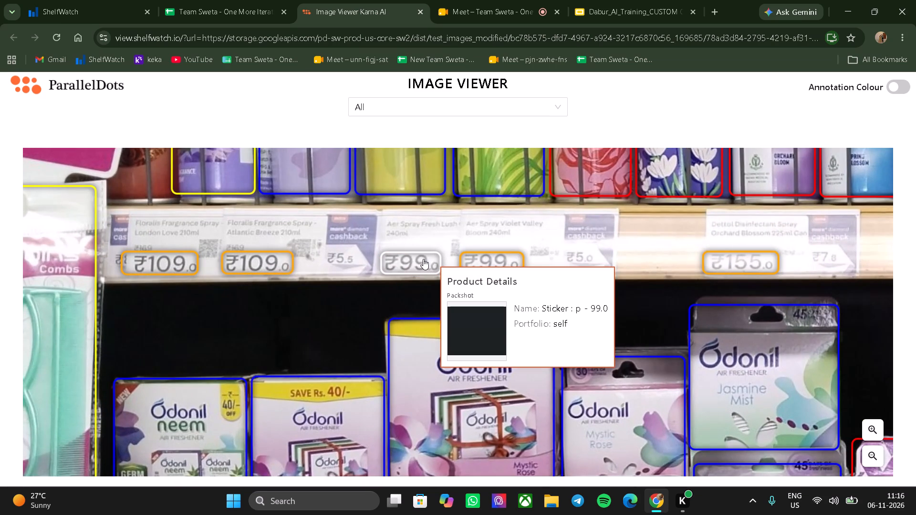
pyautogui.scroll(4, 334, 218)
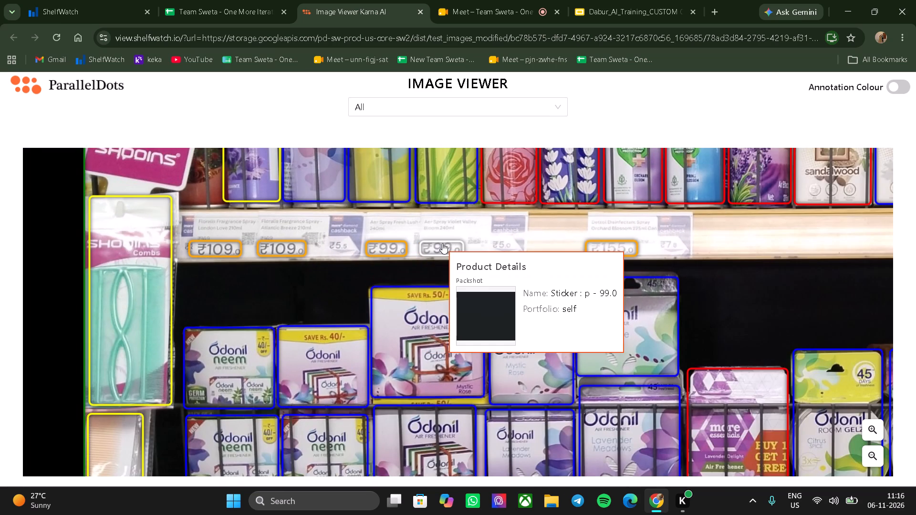
pyautogui.scroll(-6, 440, 244)
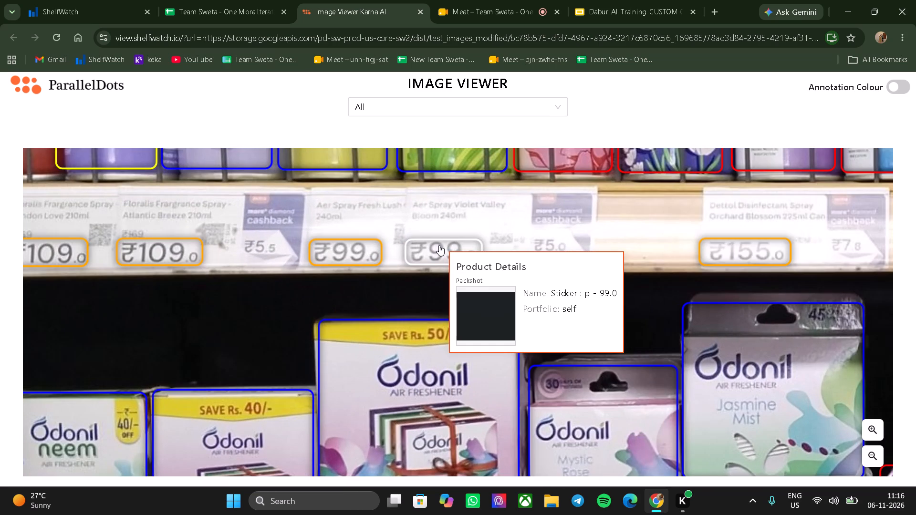
pyautogui.scroll(5, 439, 246)
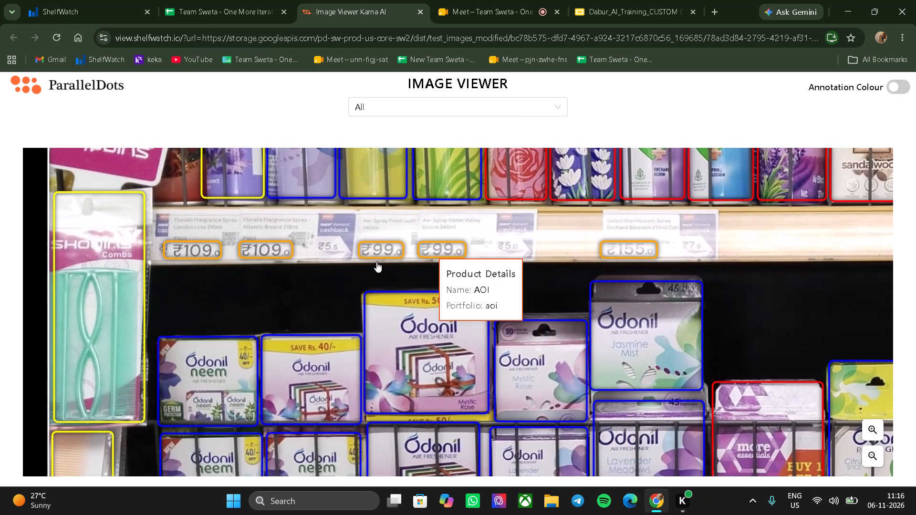
pyautogui.scroll(-3, 185, 262)
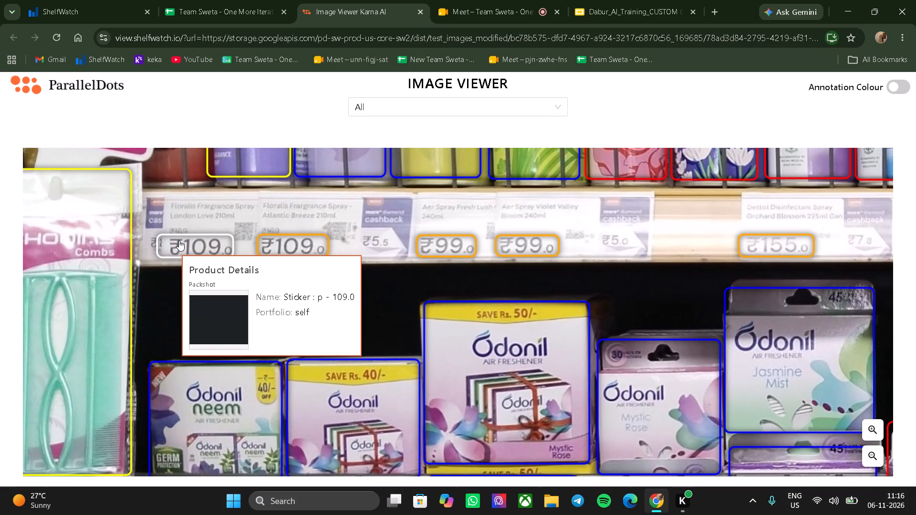
pyautogui.scroll(4, 162, 234)
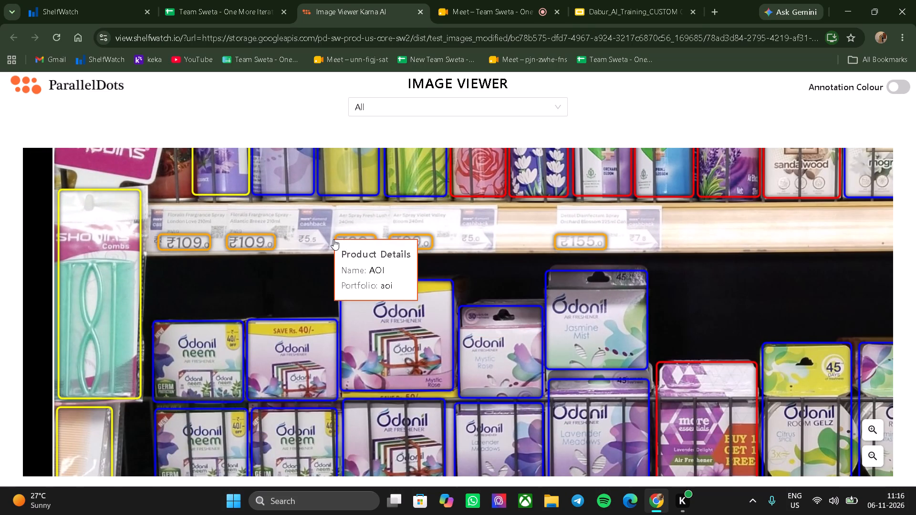
pyautogui.scroll(4, 333, 240)
pyautogui.scroll(-5, 235, 254)
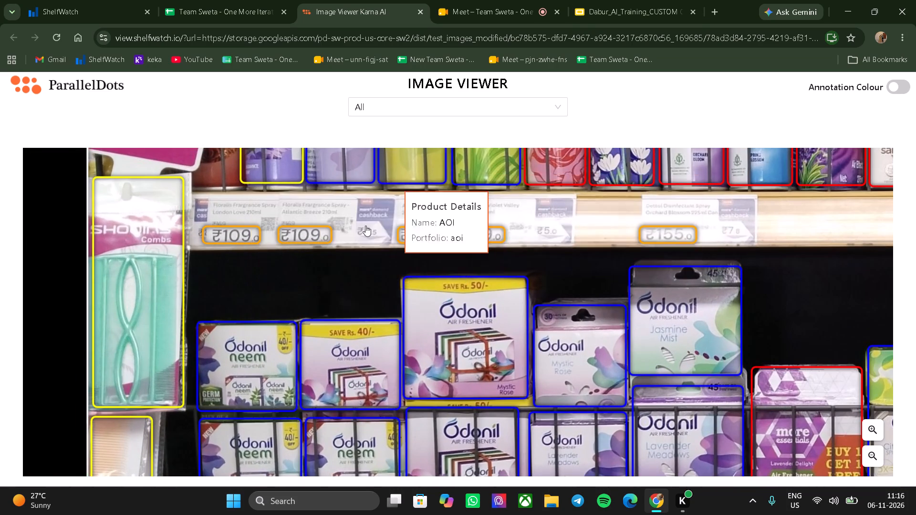
pyautogui.scroll(6, 330, 235)
pyautogui.scroll(-4, 382, 233)
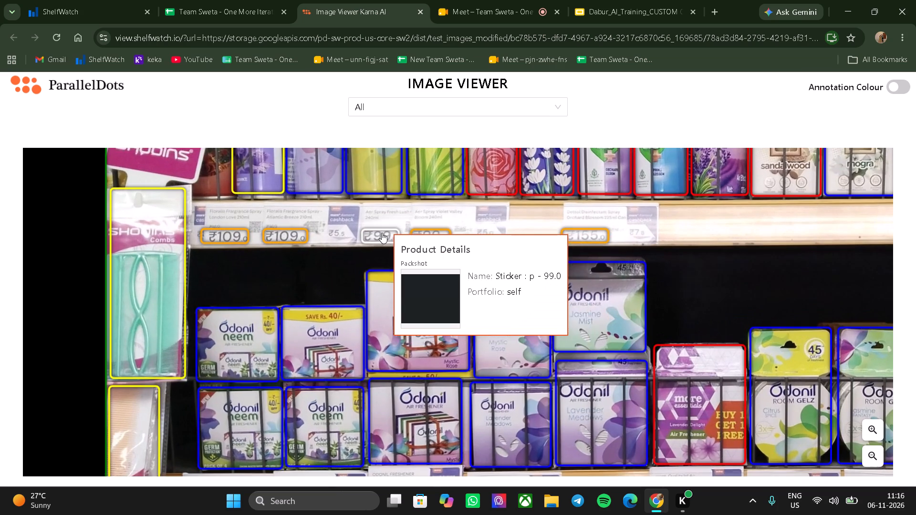
pyautogui.scroll(6, 371, 185)
pyautogui.scroll(-5, 653, 218)
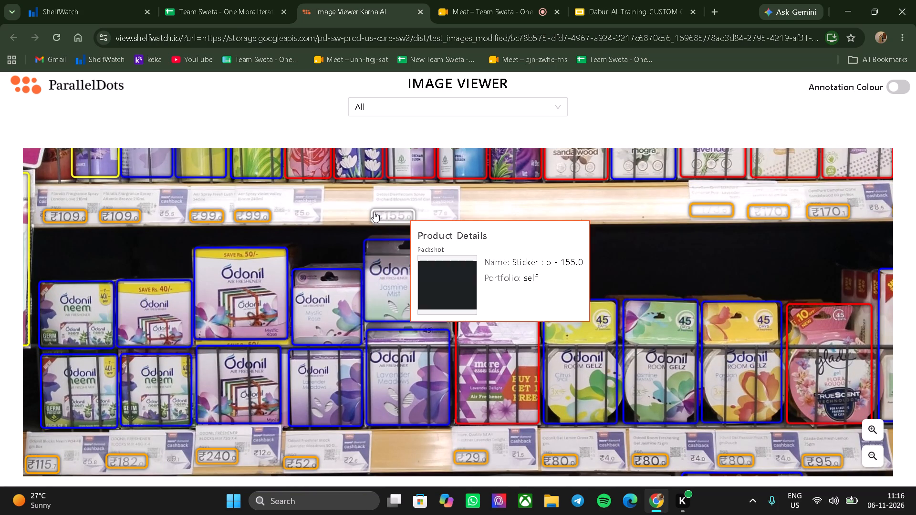
pyautogui.scroll(7, 374, 212)
pyautogui.scroll(-8, 653, 232)
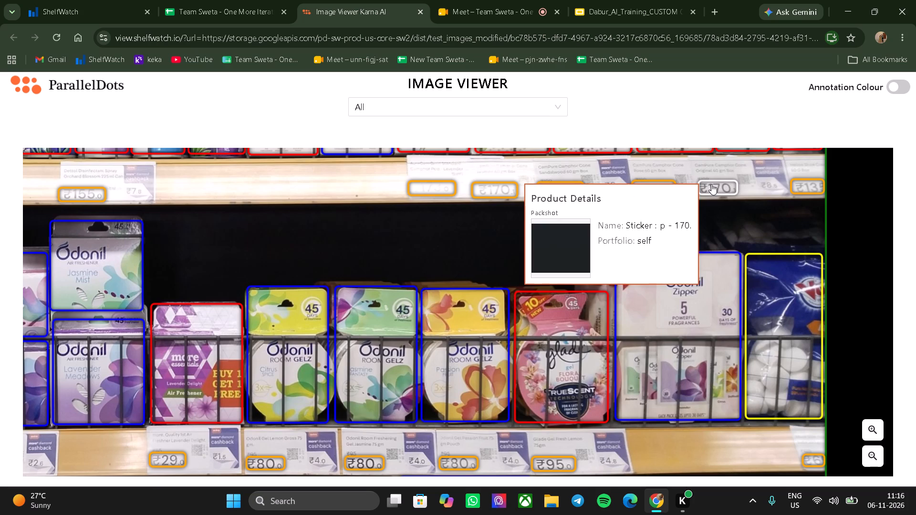
pyautogui.scroll(-4, 631, 144)
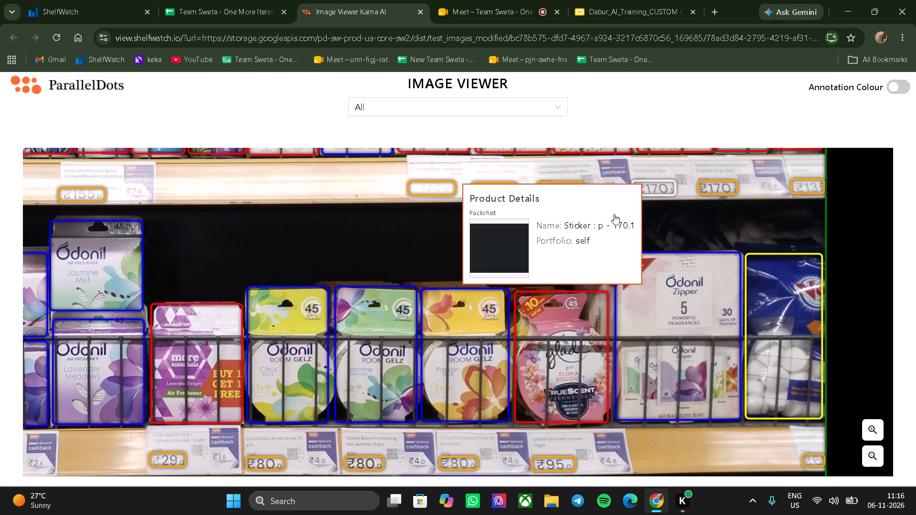
pyautogui.scroll(-6, 601, 223)
pyautogui.scroll(16, 599, 237)
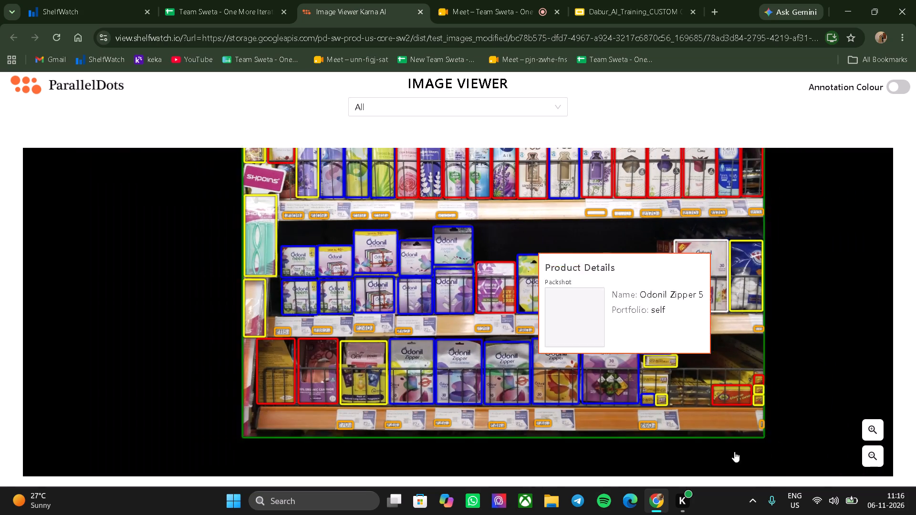
# Check the OCR values of the price stickers along the middle shelf edge against their printed prices.
pyautogui.scroll(-17, 775, 402)
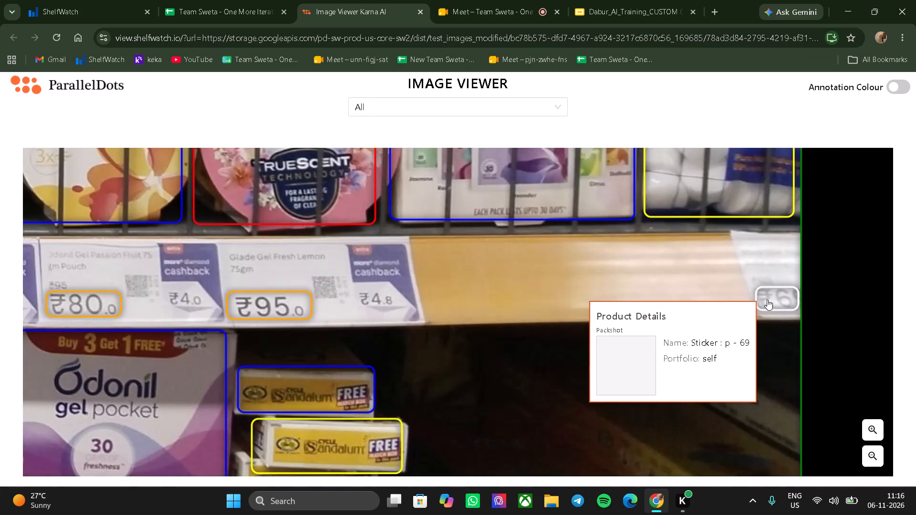
pyautogui.scroll(11, 764, 301)
pyautogui.scroll(-2, 426, 290)
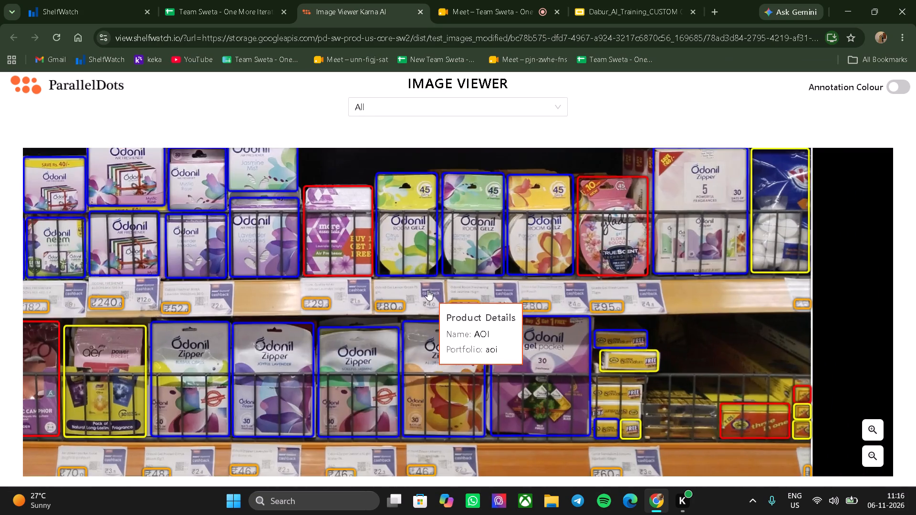
pyautogui.scroll(-2, 427, 290)
pyautogui.scroll(-3, 743, 308)
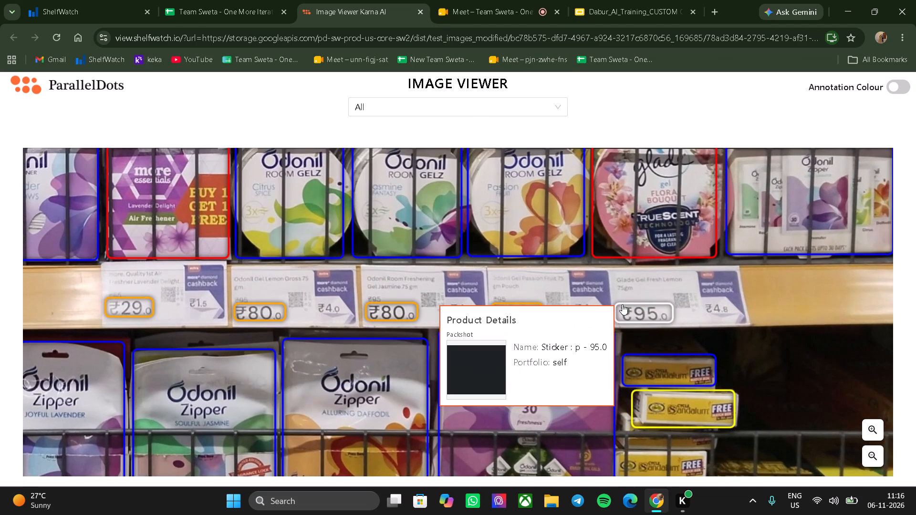
pyautogui.scroll(6, 637, 304)
pyautogui.scroll(-5, 480, 294)
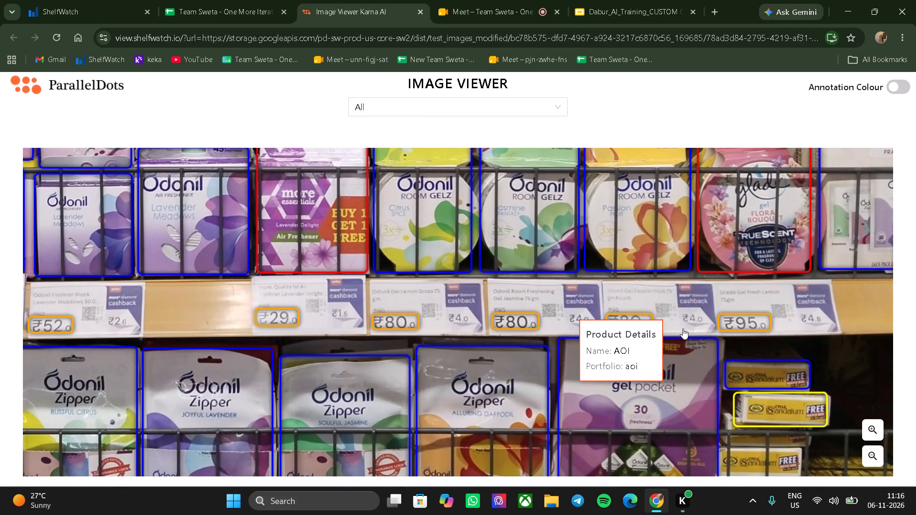
pyautogui.scroll(6, 617, 281)
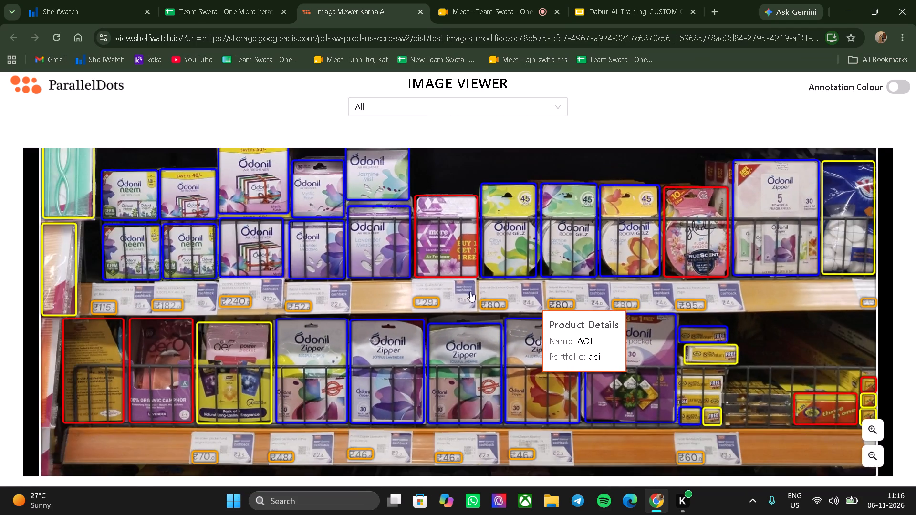
pyautogui.scroll(-6, 453, 290)
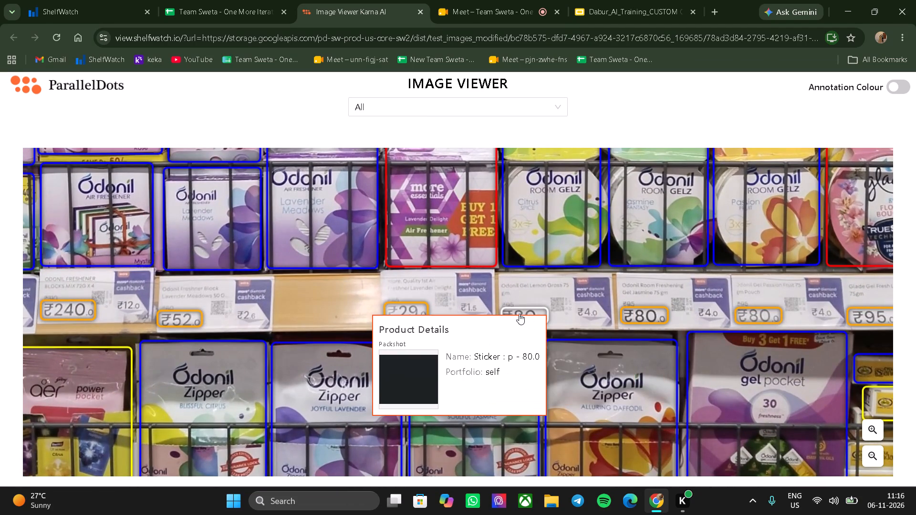
pyautogui.scroll(-5, 650, 289)
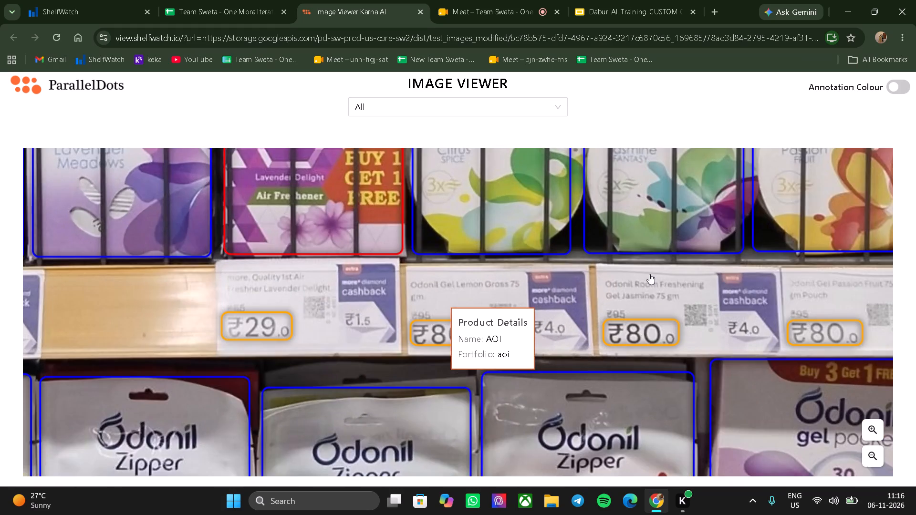
pyautogui.scroll(15, 649, 274)
pyautogui.scroll(-8, 310, 298)
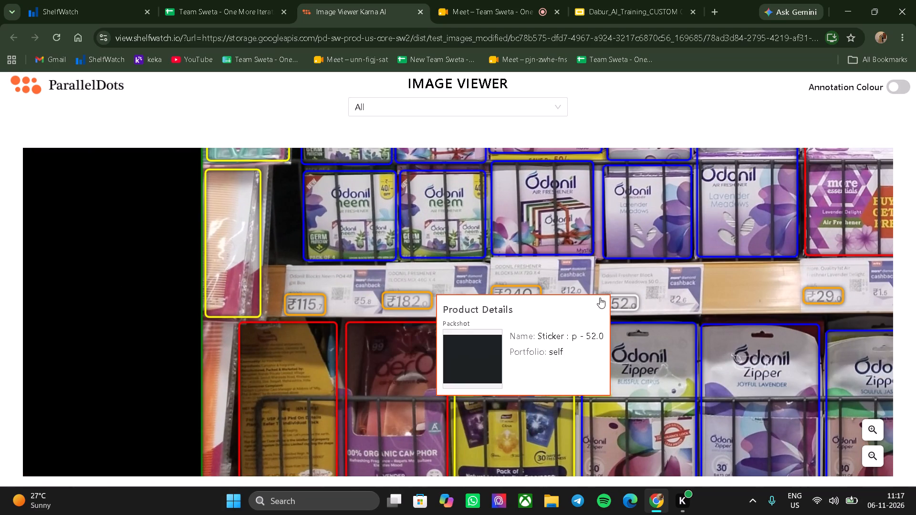
pyautogui.scroll(-3, 250, 250)
pyautogui.scroll(14, 272, 252)
# Check the OCR values of the price stickers along the bottom shelf edge against their printed prices, including the cut-off sticker at the image's edge.
pyautogui.scroll(-6, 489, 483)
pyautogui.scroll(-2, 317, 342)
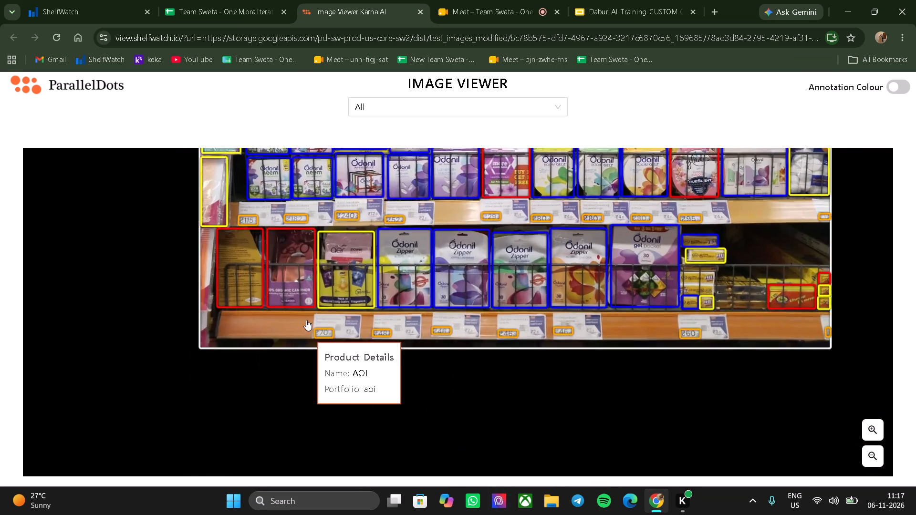
pyautogui.scroll(-10, 306, 320)
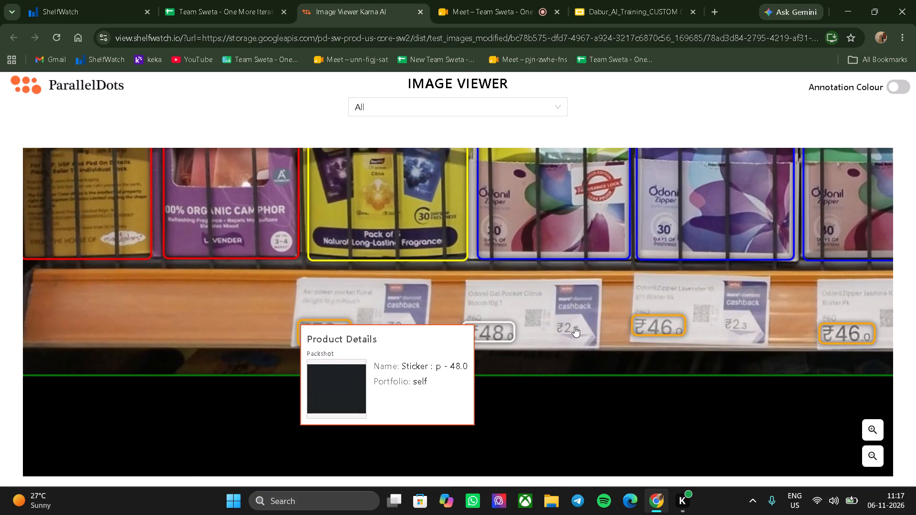
pyautogui.scroll(-2, 399, 229)
pyautogui.scroll(7, 383, 336)
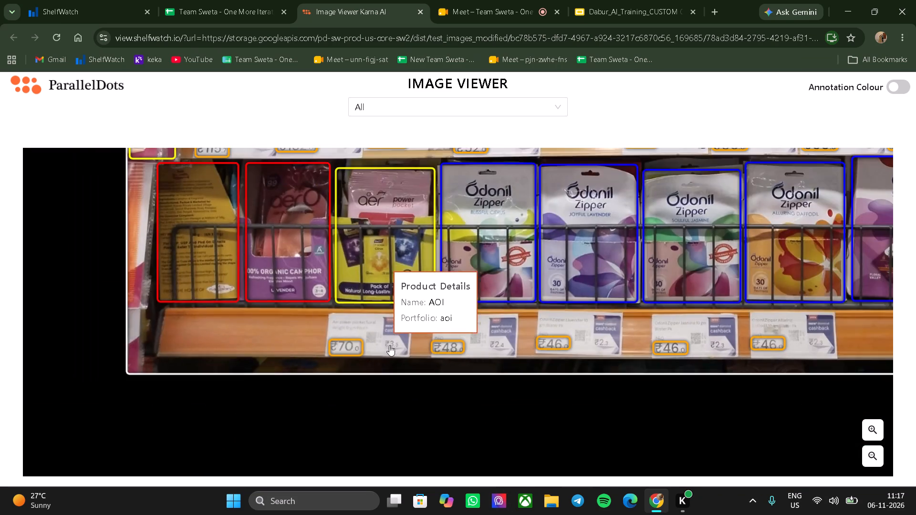
pyautogui.scroll(-7, 770, 359)
pyautogui.scroll(3, 333, 321)
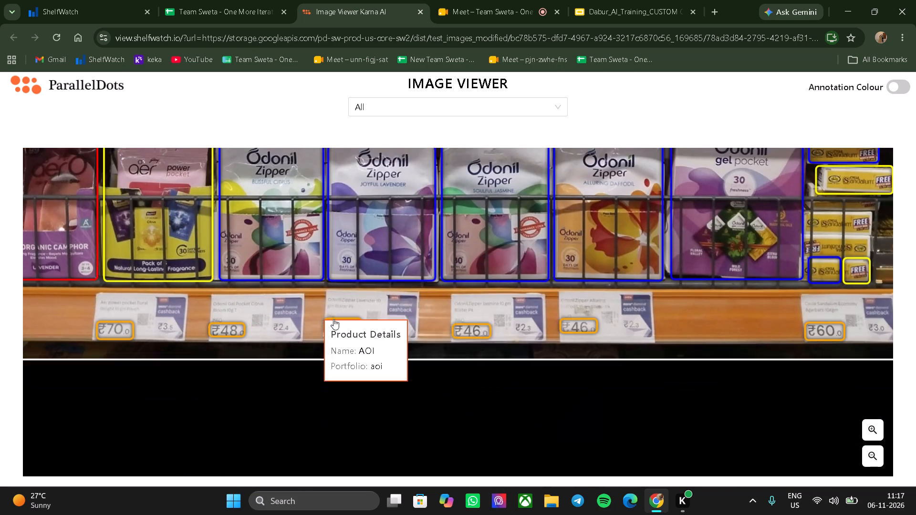
pyautogui.scroll(4, 333, 319)
pyautogui.scroll(-5, 587, 337)
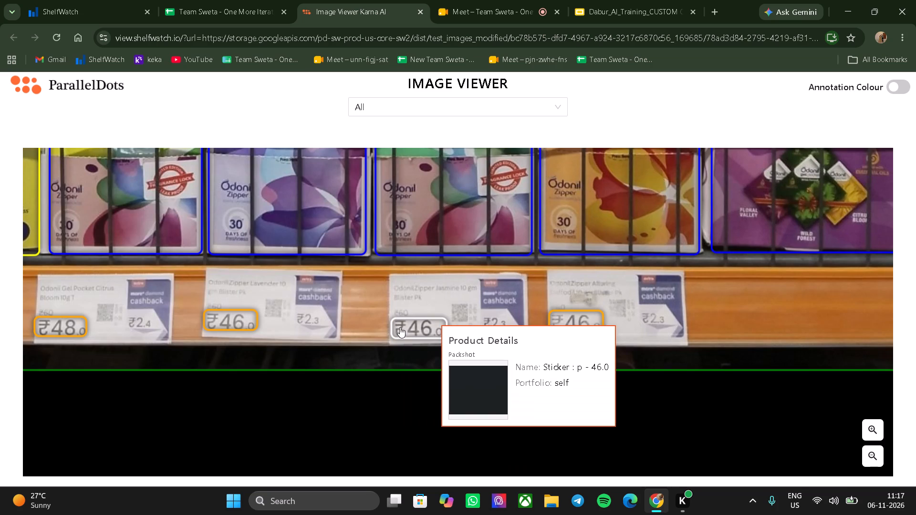
pyautogui.scroll(11, 399, 366)
pyautogui.scroll(-9, 675, 351)
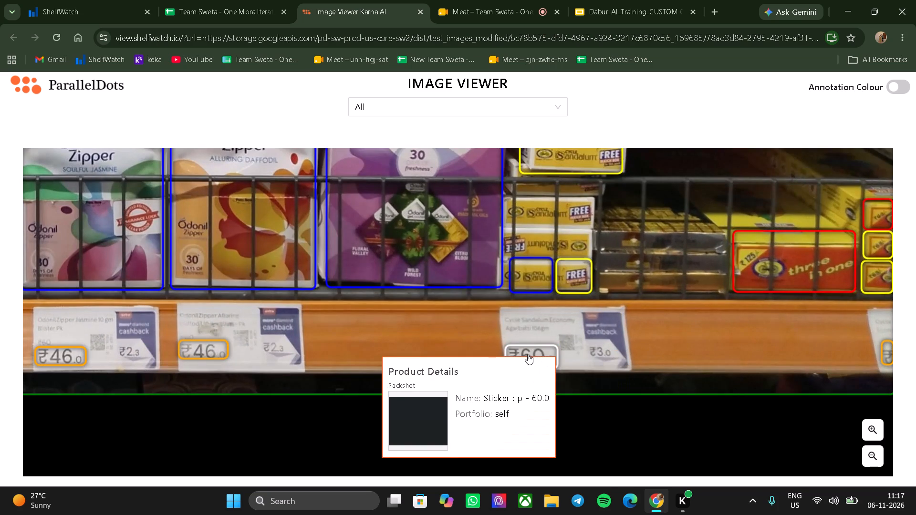
pyautogui.scroll(10, 900, 345)
pyautogui.scroll(-11, 885, 358)
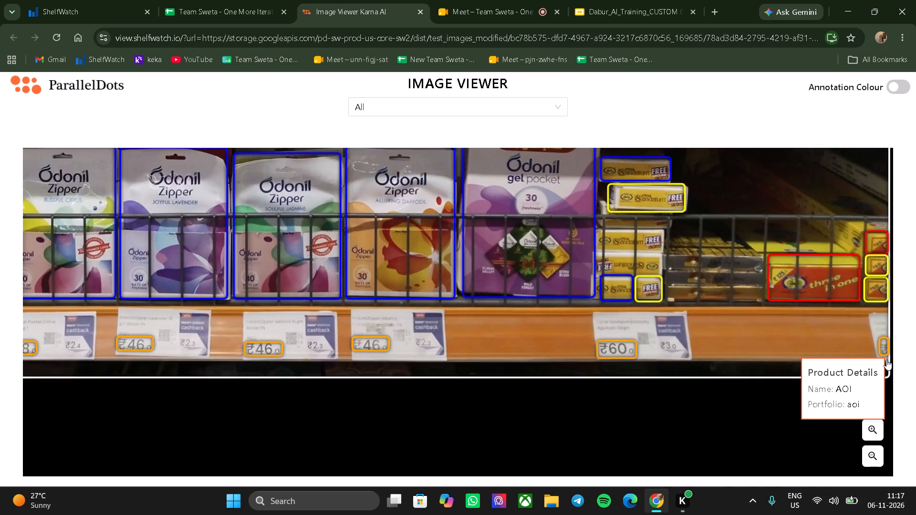
pyautogui.scroll(-8, 886, 360)
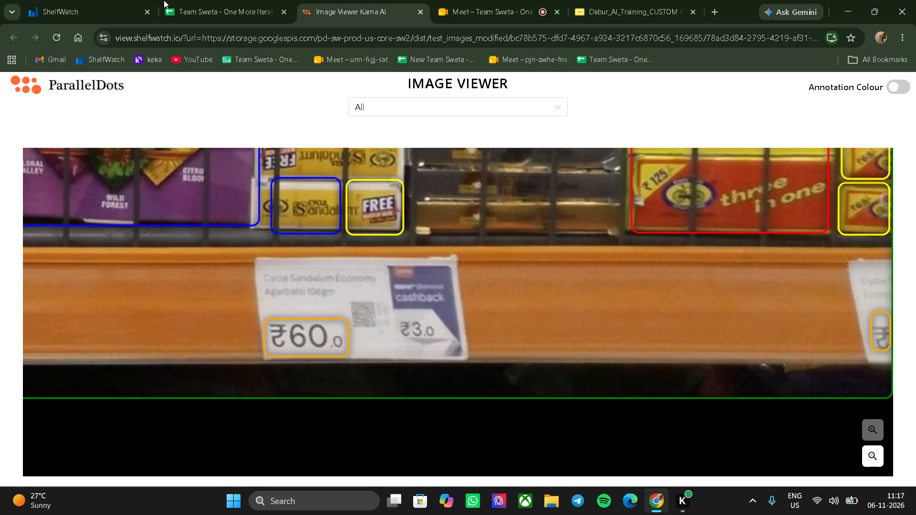
# In the Dabur Sticker Qc-6 Nov sheet, enter 1 as the Sticker Detector Wrong Annotations for the Air Freshener entry in row 3.
pyautogui.click(618, 19)
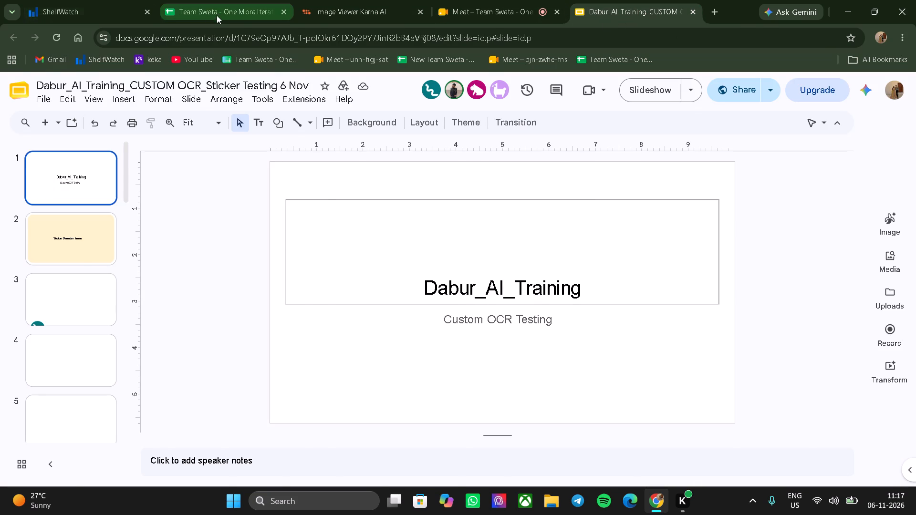
pyautogui.click(211, 17)
pyautogui.press('1')
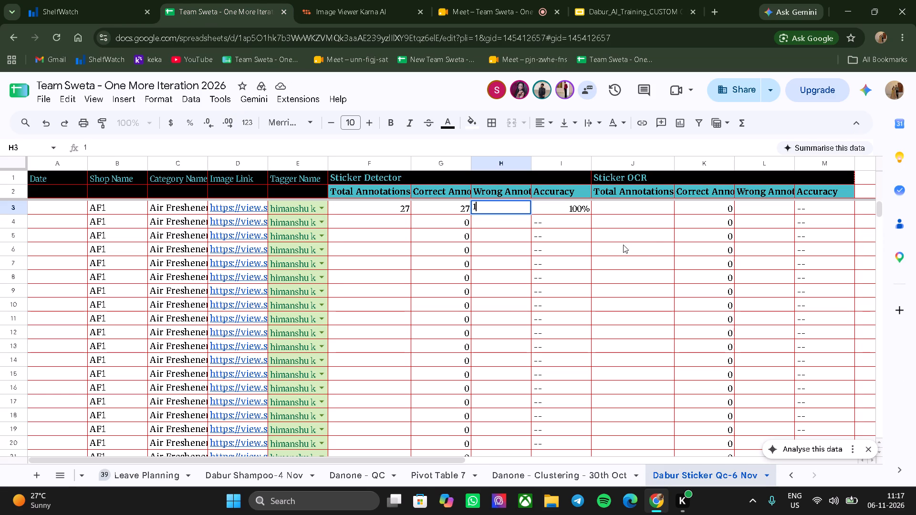
# Enter 27 as the Sticker OCR Total Annotations for the Air Freshener entry in row 3.
pyautogui.click(625, 207)
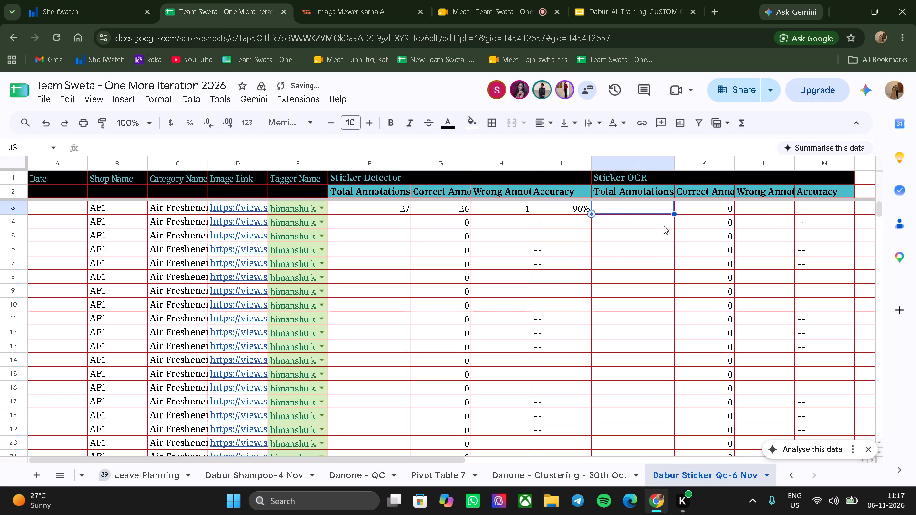
pyautogui.press('2')
pyautogui.press('7')
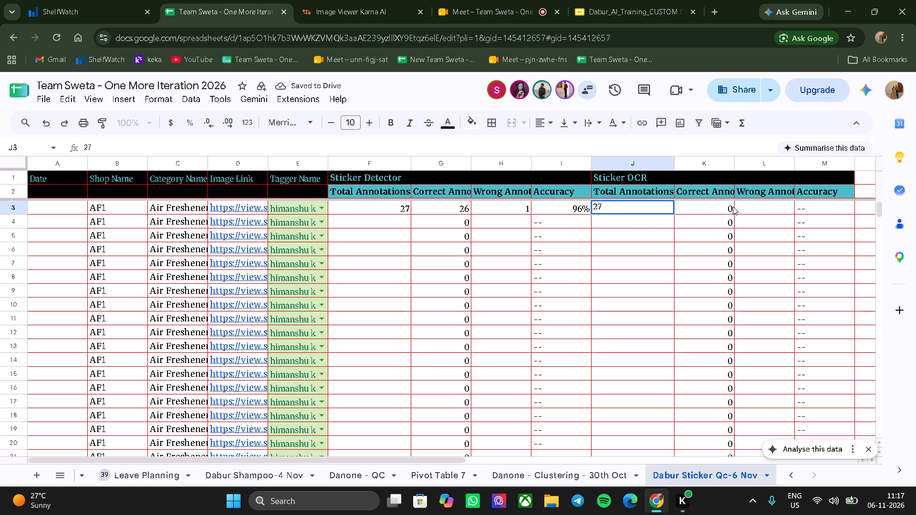
pyautogui.click(671, 206)
pyautogui.click(709, 206)
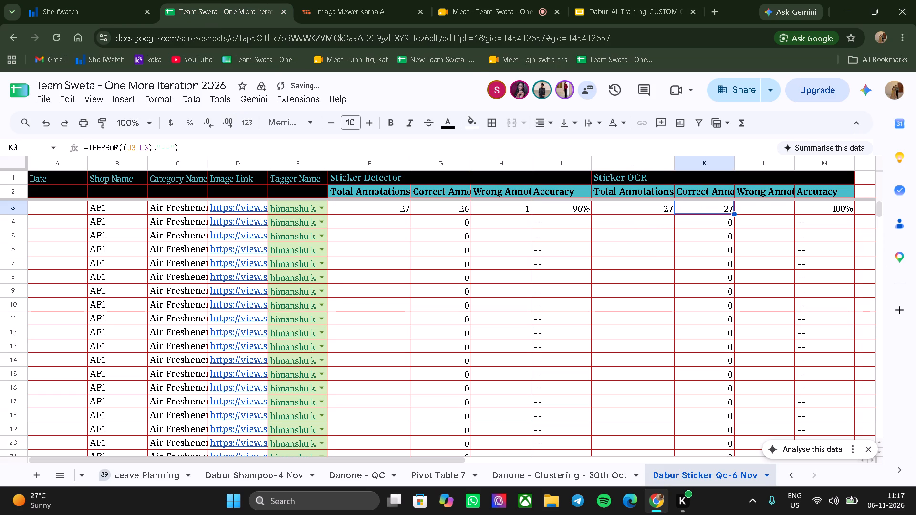
# Return to the shelf image in the Image Viewer and re-examine the price stickers along the lower shelf edges.
pyautogui.click(343, 10)
pyautogui.scroll(15, 395, 414)
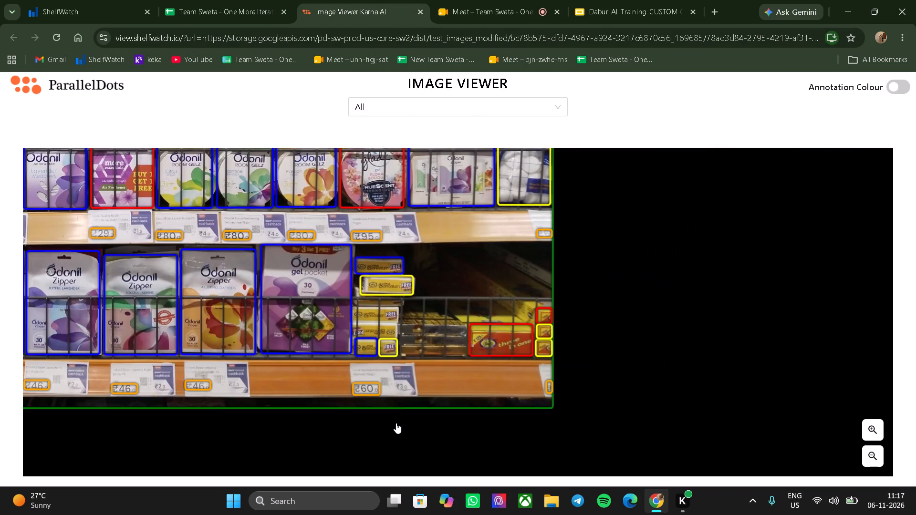
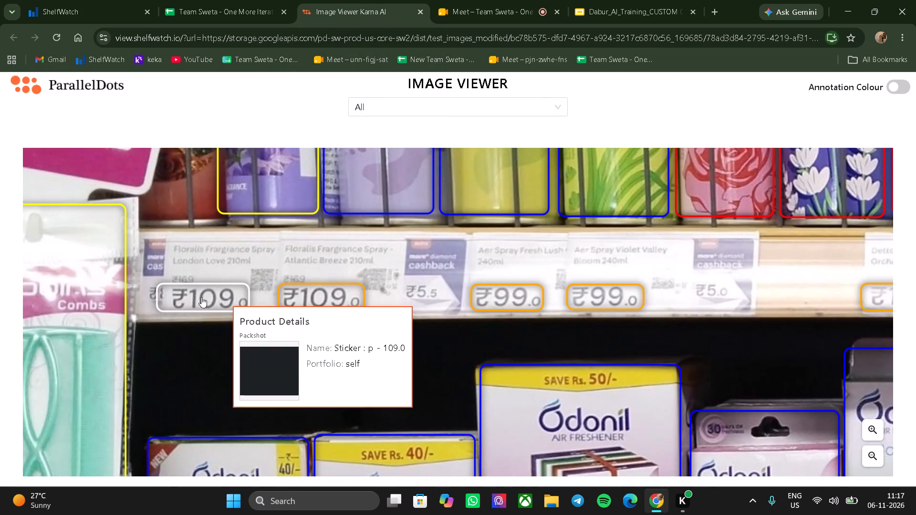
# Check the OCR values of the price stickers below the air spray and camphor row, from Floralis London Love to the image's edge.
pyautogui.scroll(5, 178, 314)
pyautogui.scroll(-5, 361, 334)
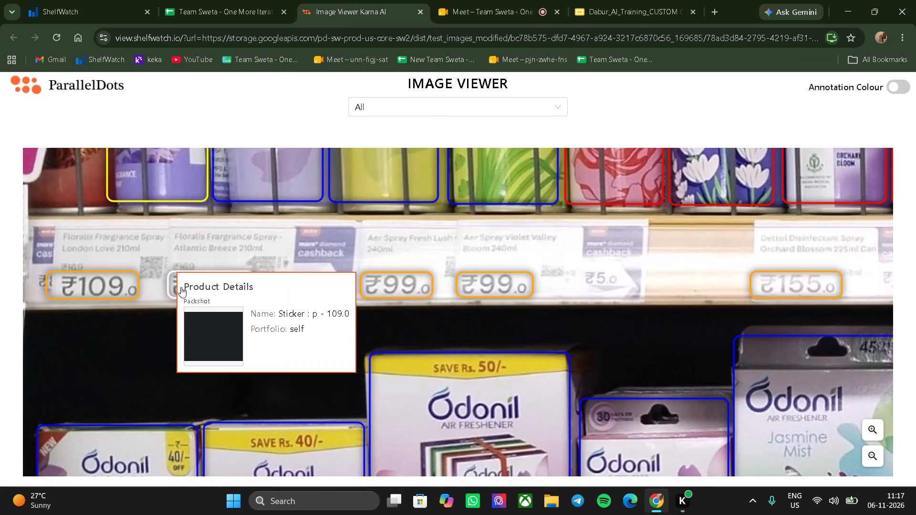
pyautogui.scroll(4, 181, 287)
pyautogui.scroll(-3, 364, 331)
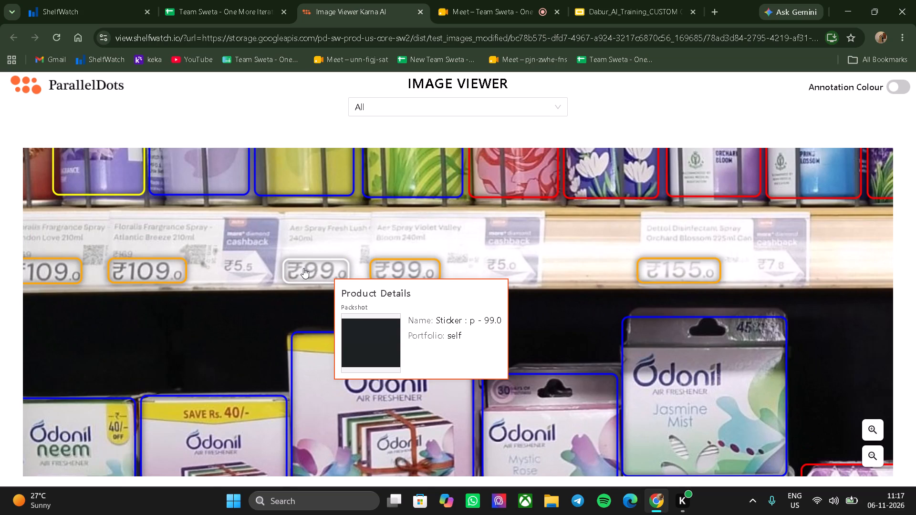
pyautogui.scroll(3, 292, 276)
pyautogui.scroll(2, 514, 321)
pyautogui.scroll(-3, 304, 246)
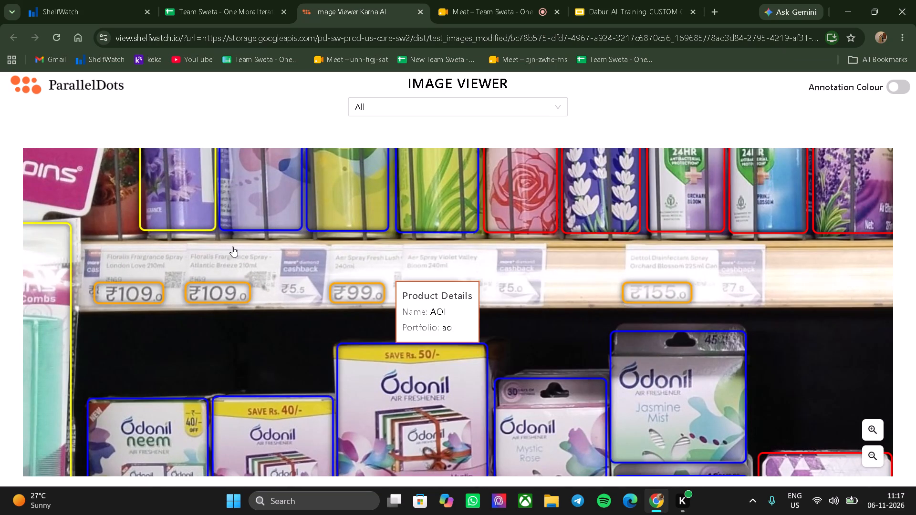
pyautogui.scroll(4, 230, 247)
pyautogui.scroll(4, 295, 238)
pyautogui.scroll(-9, 522, 247)
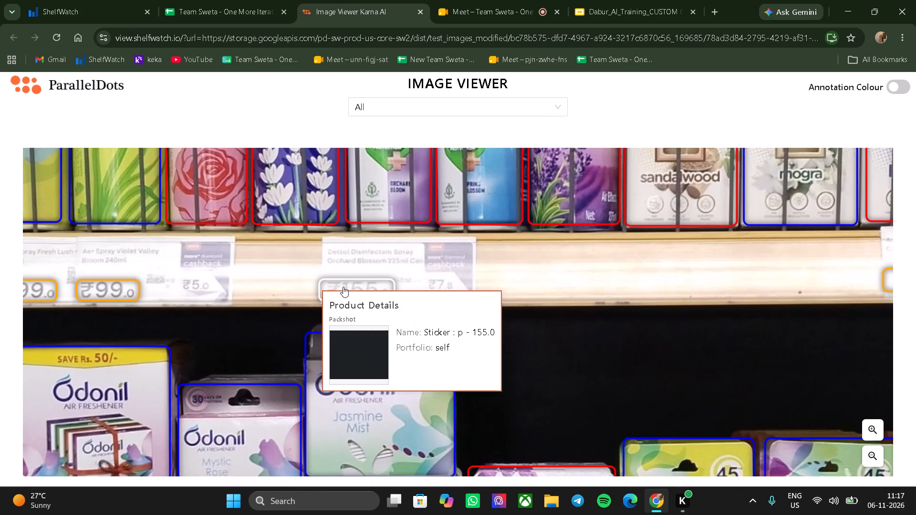
pyautogui.scroll(7, 297, 252)
pyautogui.scroll(-5, 714, 263)
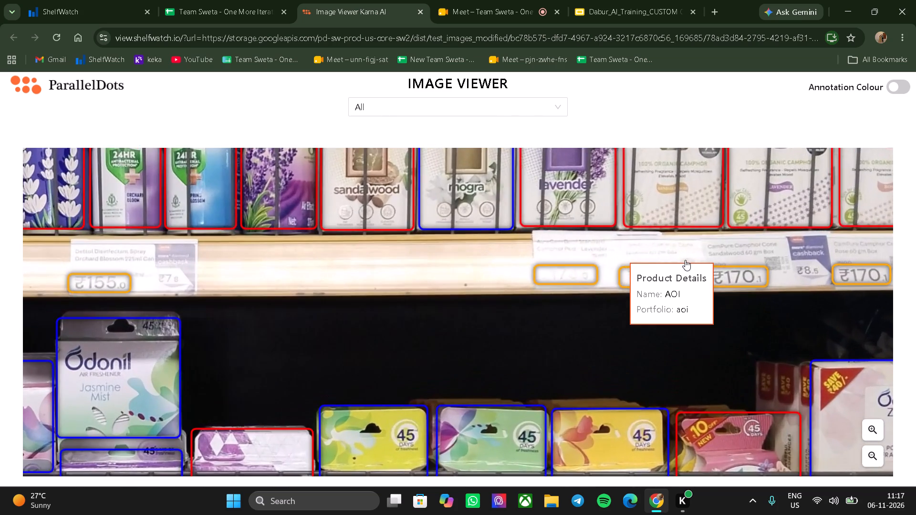
pyautogui.scroll(4, 344, 252)
pyautogui.scroll(1, 634, 257)
pyautogui.scroll(-5, 632, 257)
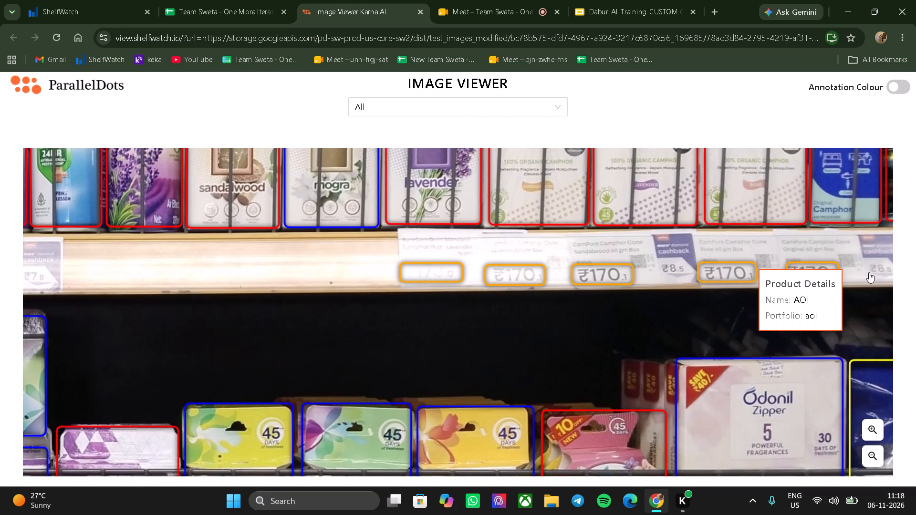
pyautogui.scroll(8, 559, 231)
pyautogui.scroll(-4, 808, 246)
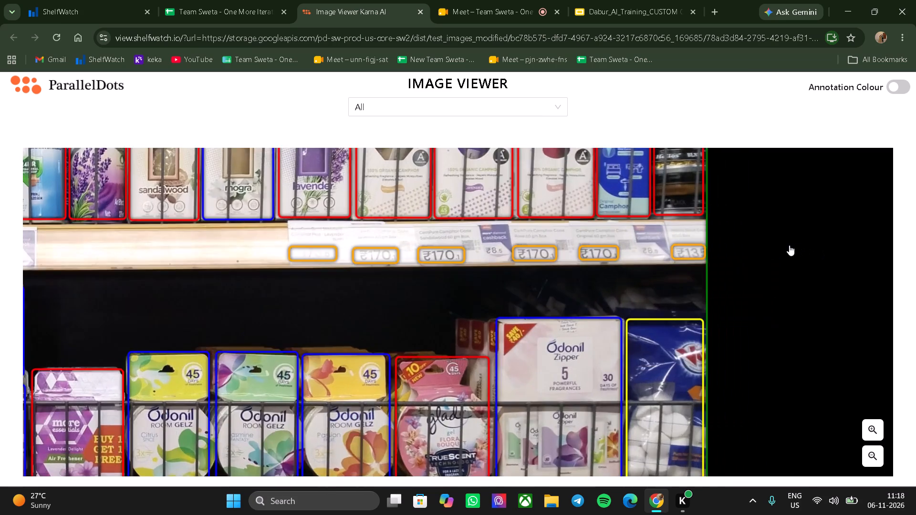
pyautogui.scroll(-7, 789, 245)
pyautogui.scroll(9, 675, 227)
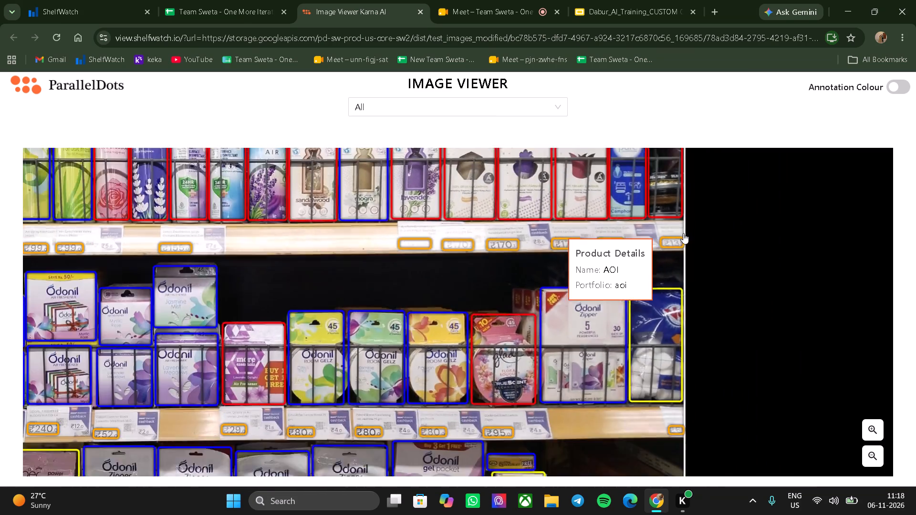
# Check the OCR values of the price stickers along the middle shelf edge, from the cut-off edge sticker to the Odonil neem blocks.
pyautogui.scroll(6, 683, 233)
pyautogui.scroll(-18, 592, 371)
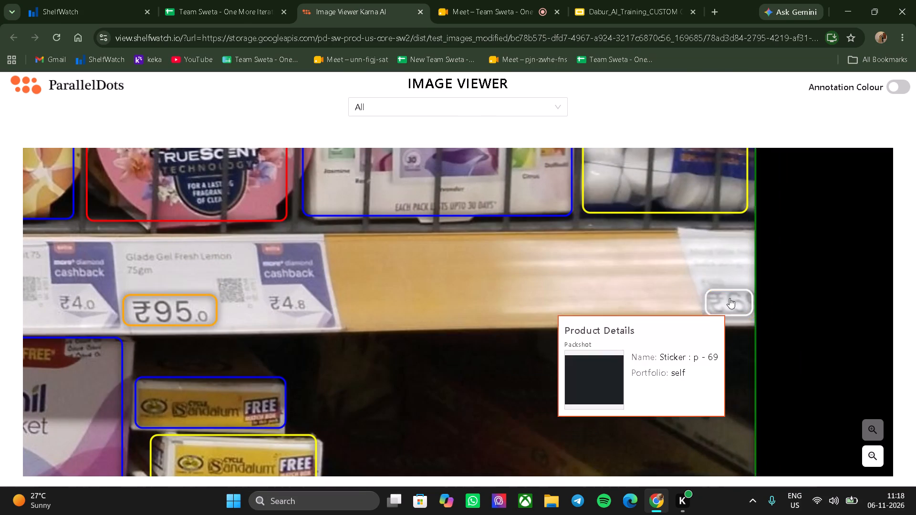
pyautogui.scroll(11, 735, 305)
pyautogui.scroll(-9, 432, 311)
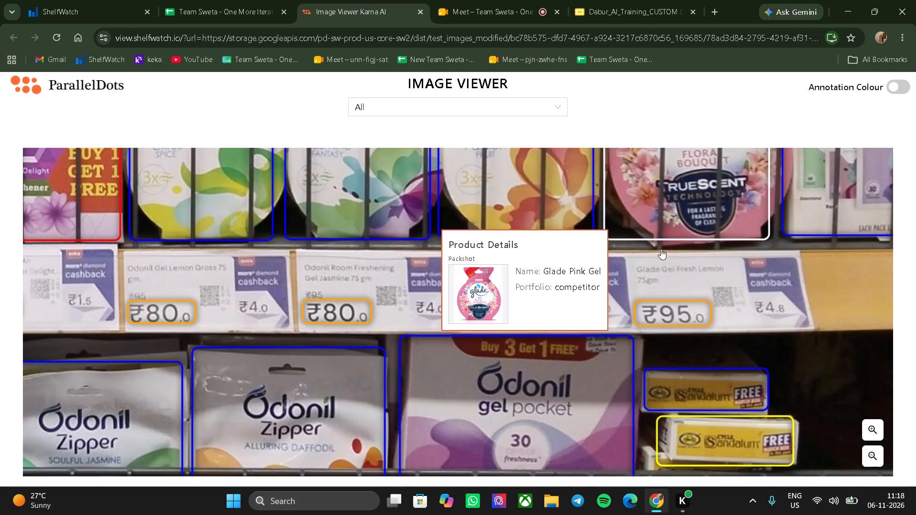
pyautogui.scroll(4, 687, 268)
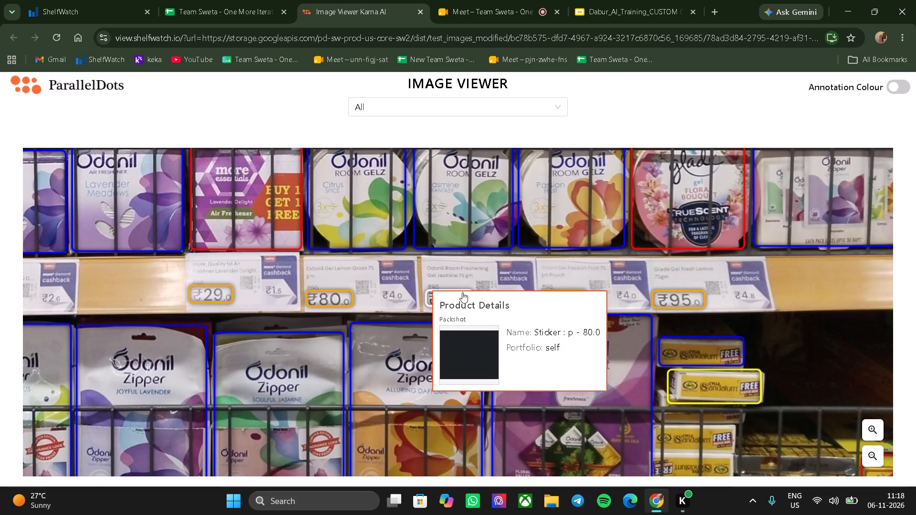
pyautogui.scroll(3, 575, 295)
pyautogui.scroll(6, 299, 299)
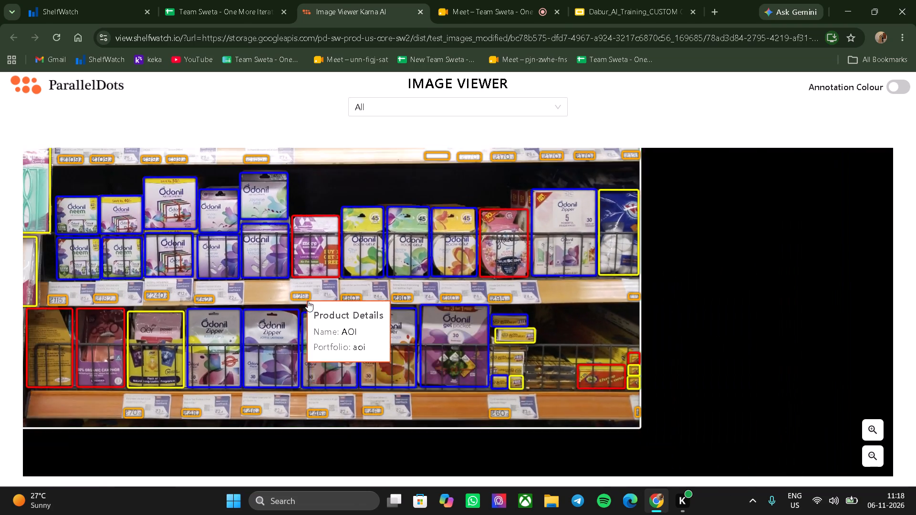
pyautogui.scroll(-16, 308, 301)
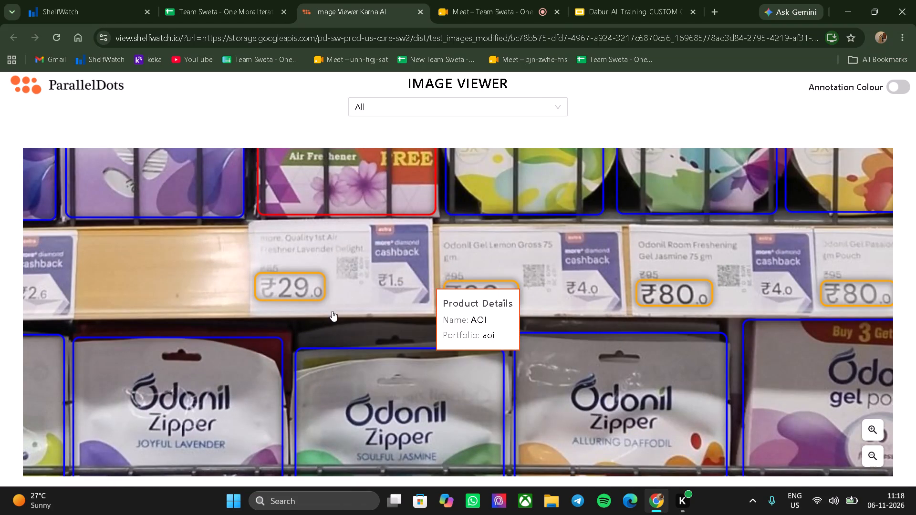
pyautogui.scroll(-14, 390, 268)
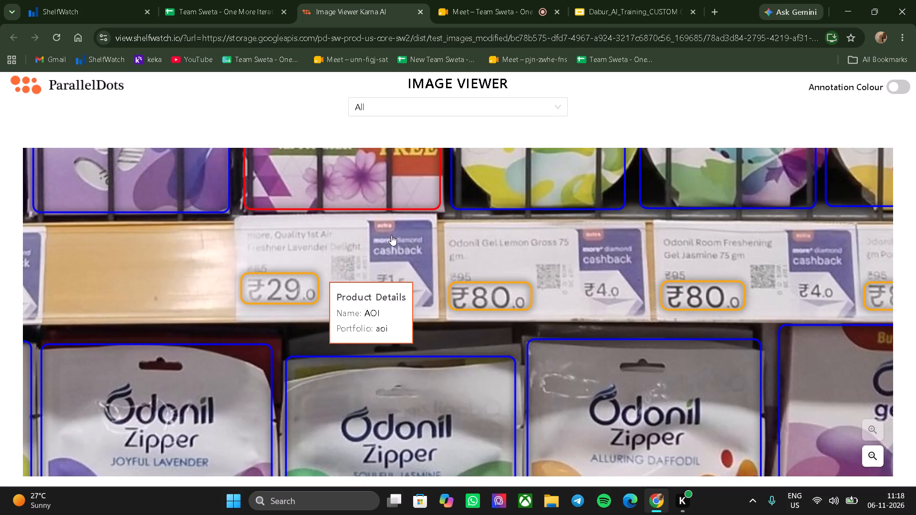
pyautogui.scroll(-18, 391, 235)
pyautogui.scroll(-5, 311, 244)
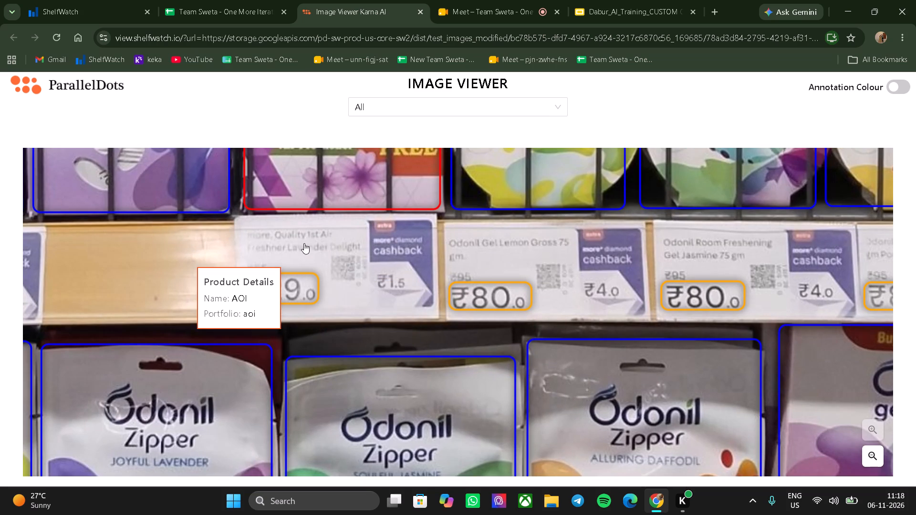
pyautogui.scroll(8, 282, 266)
pyautogui.scroll(5, 191, 243)
pyautogui.scroll(-2, 9, 266)
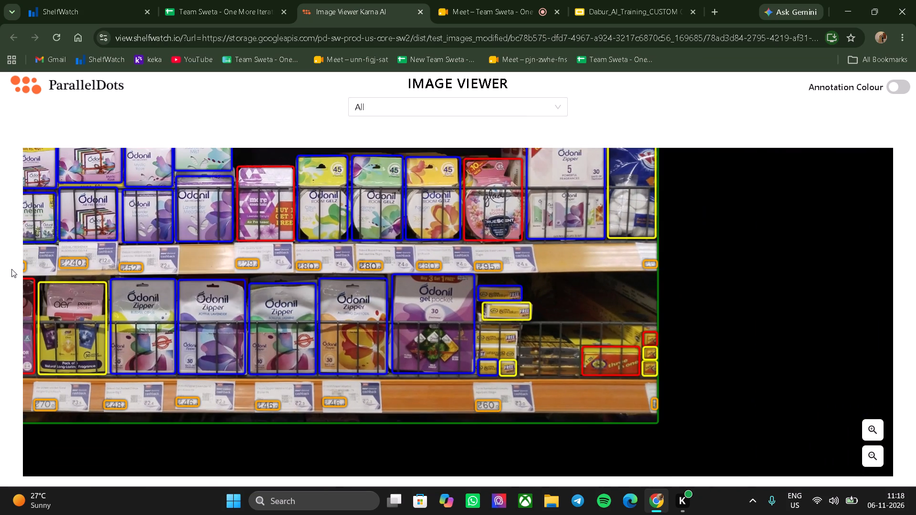
pyautogui.scroll(-11, 11, 269)
pyautogui.scroll(13, 915, 257)
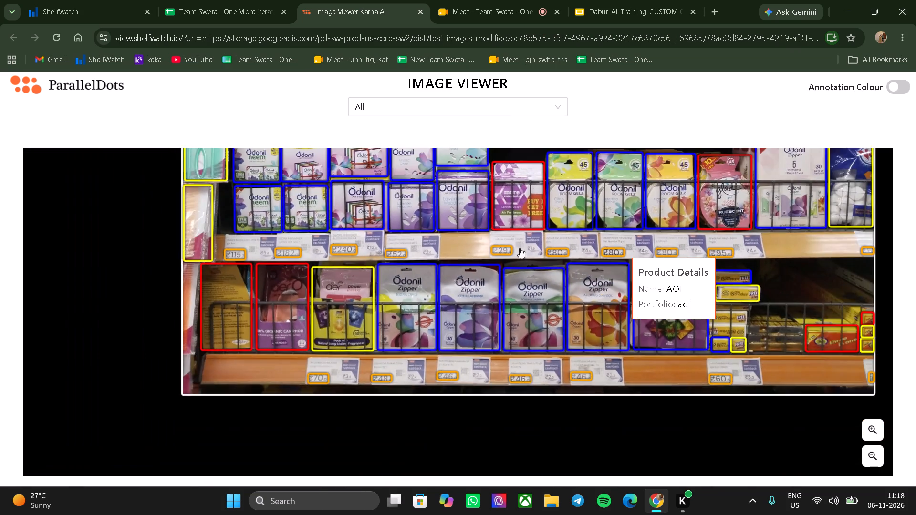
pyautogui.scroll(-8, 252, 230)
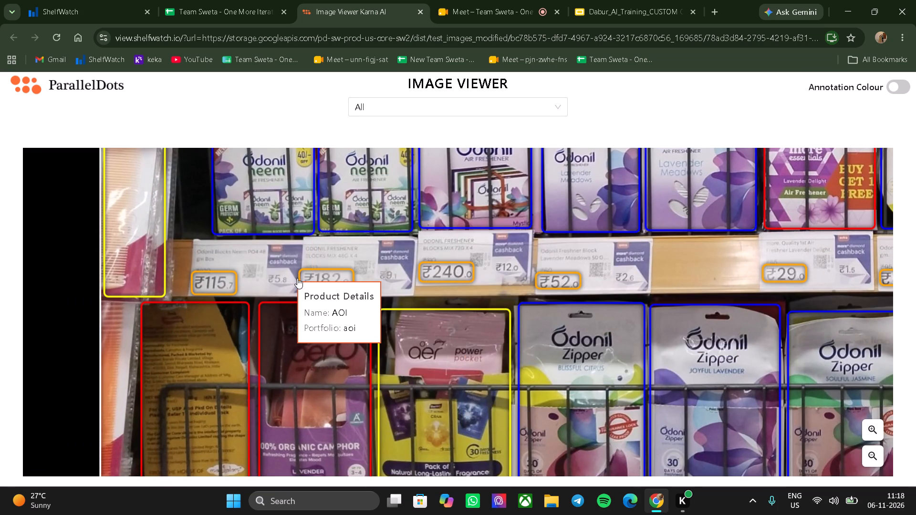
pyautogui.scroll(4, 319, 266)
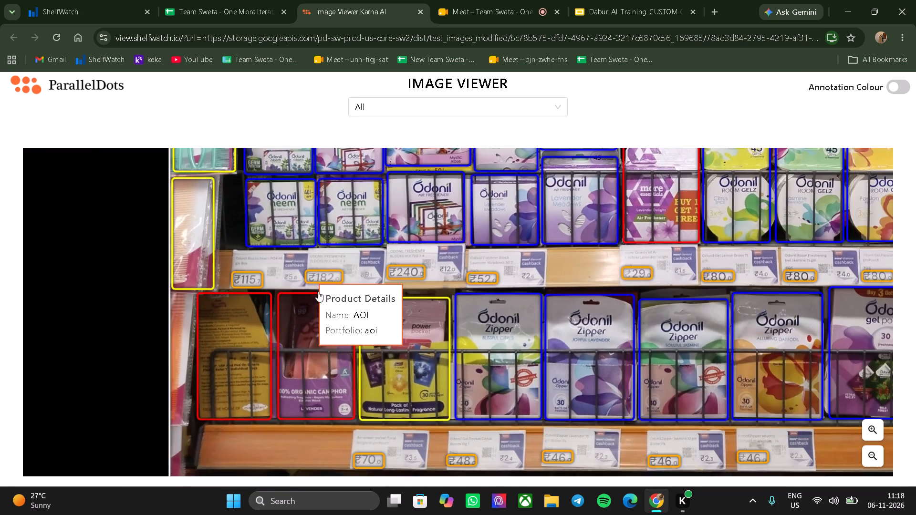
pyautogui.scroll(-12, 309, 278)
pyautogui.scroll(6, 312, 268)
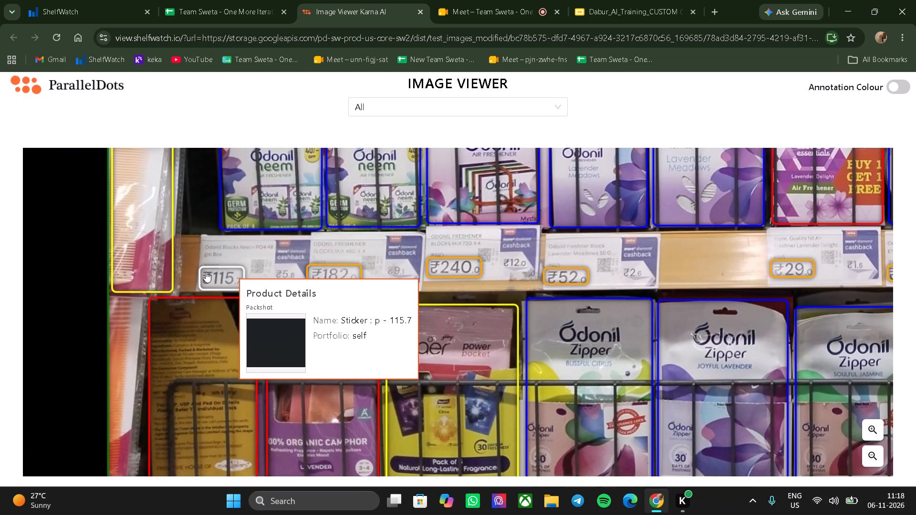
# Check the price stickers along the bottom shelf edge, from the aer power pocket to the cut-off sticker beyond Cycle Sandalum.
pyautogui.scroll(9, 207, 273)
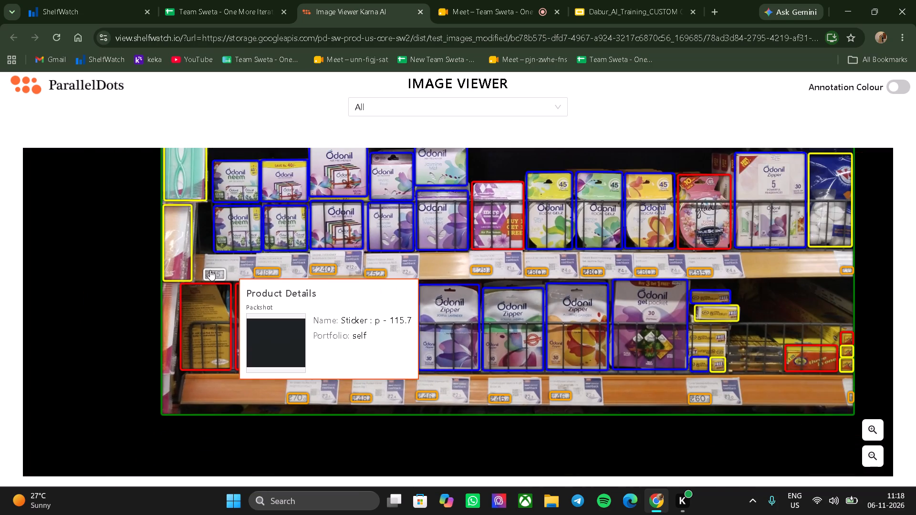
pyautogui.scroll(4, 302, 415)
pyautogui.scroll(-13, 300, 408)
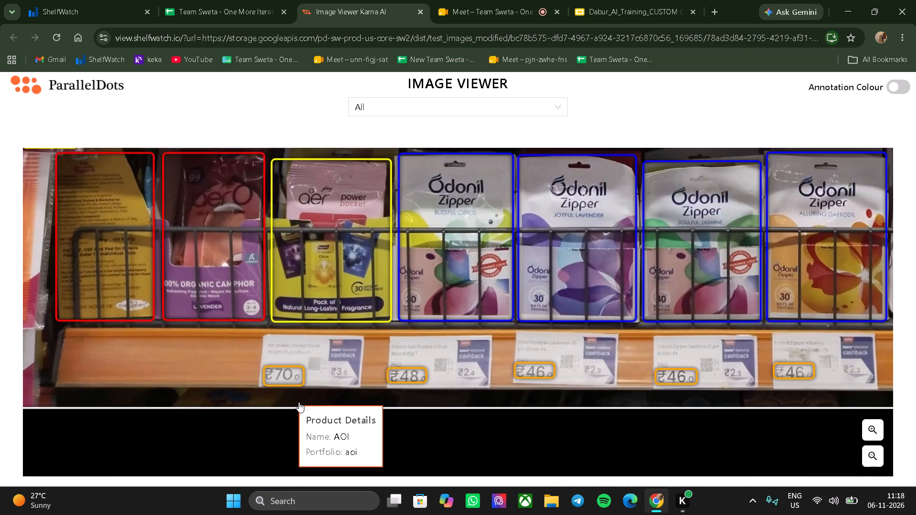
pyautogui.scroll(-2, 299, 402)
pyautogui.scroll(5, 273, 362)
pyautogui.scroll(-2, 440, 370)
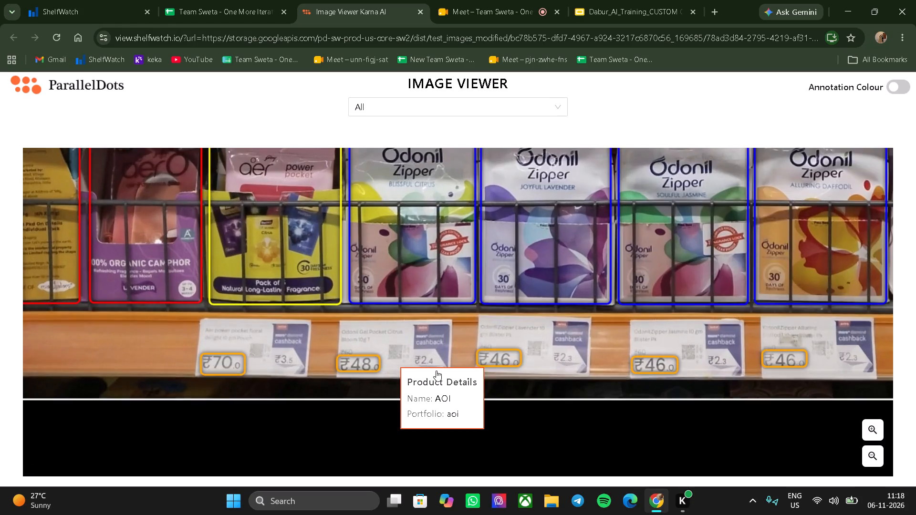
pyautogui.scroll(-6, 436, 371)
pyautogui.scroll(6, 301, 352)
pyautogui.scroll(-6, 587, 371)
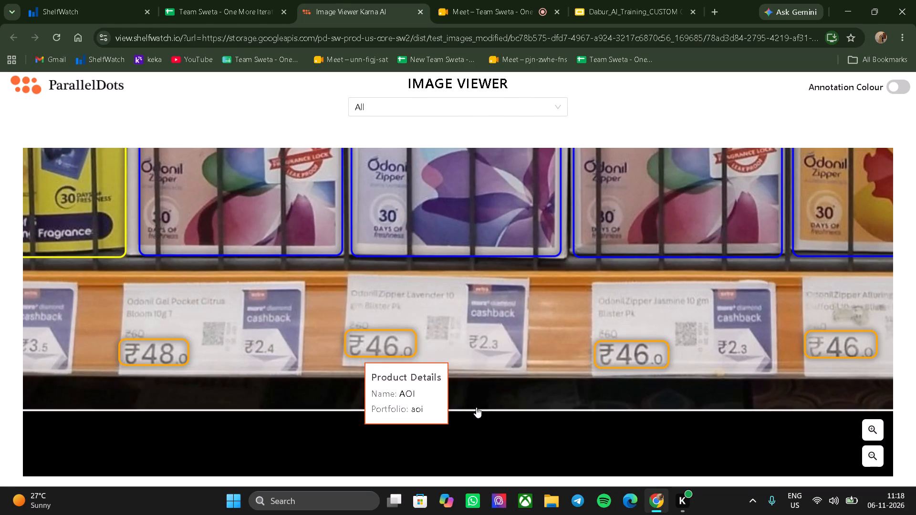
pyautogui.scroll(7, 349, 312)
pyautogui.scroll(-5, 565, 309)
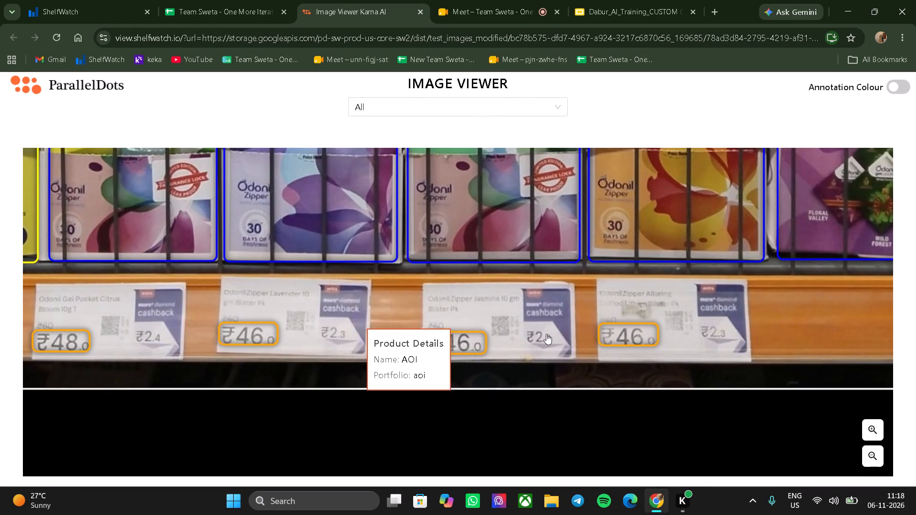
pyautogui.scroll(4, 524, 294)
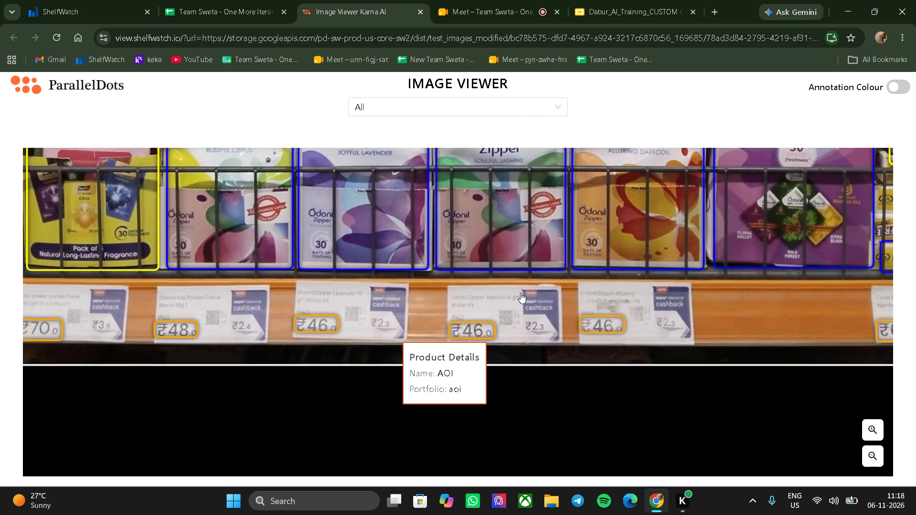
pyautogui.scroll(-4, 698, 325)
pyautogui.scroll(8, 390, 278)
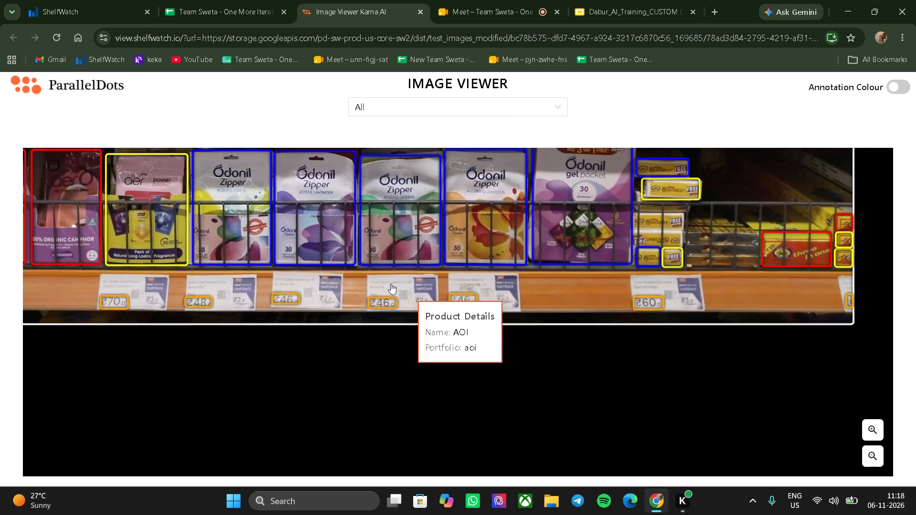
pyautogui.scroll(-8, 866, 269)
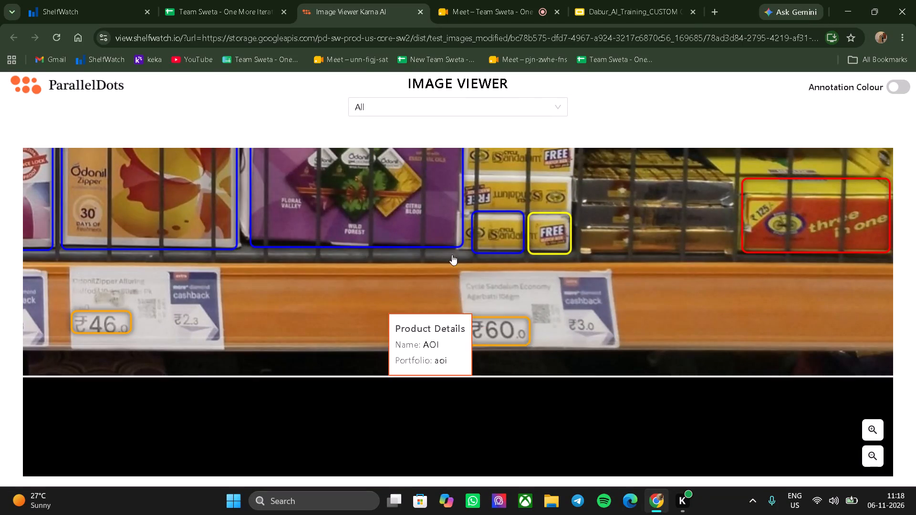
pyautogui.scroll(6, 471, 313)
pyautogui.scroll(-3, 718, 317)
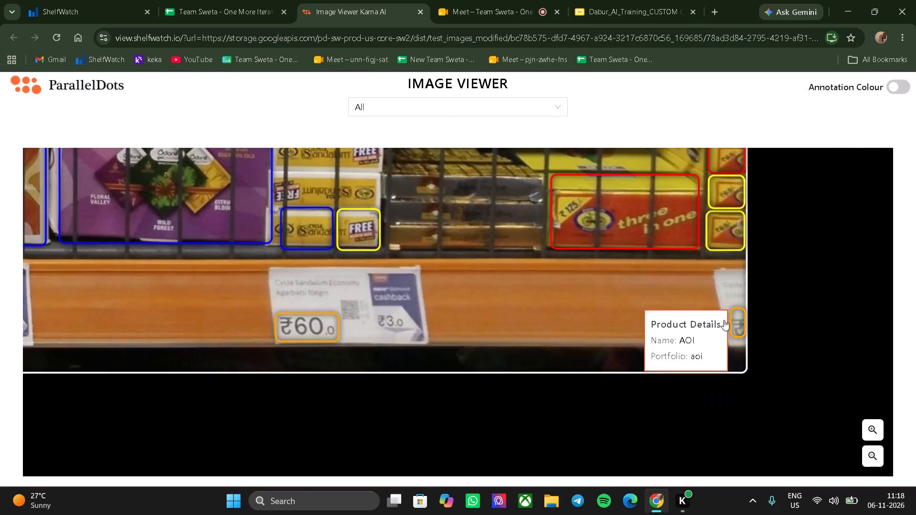
pyautogui.scroll(-6, 724, 320)
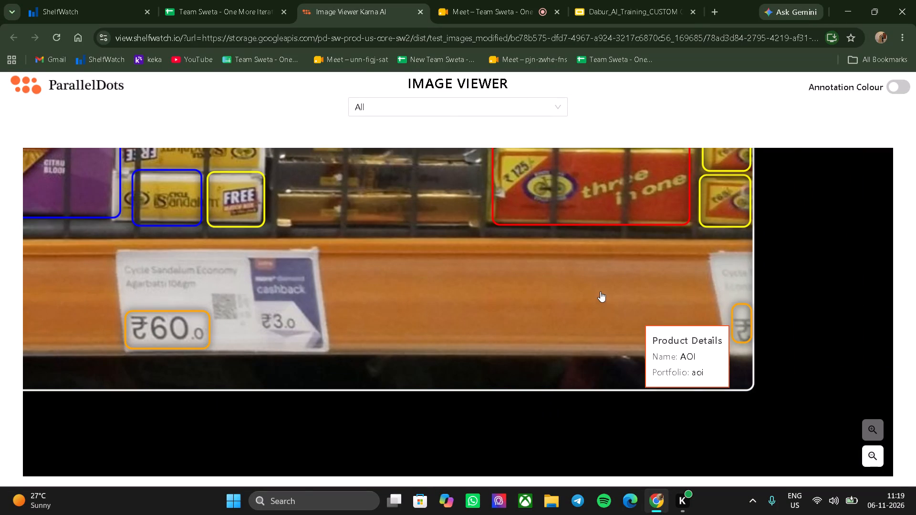
pyautogui.scroll(4, 591, 296)
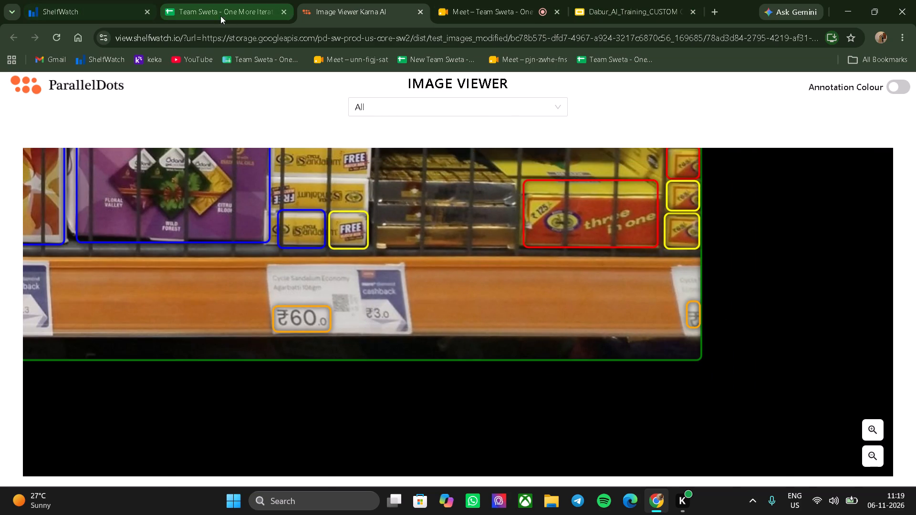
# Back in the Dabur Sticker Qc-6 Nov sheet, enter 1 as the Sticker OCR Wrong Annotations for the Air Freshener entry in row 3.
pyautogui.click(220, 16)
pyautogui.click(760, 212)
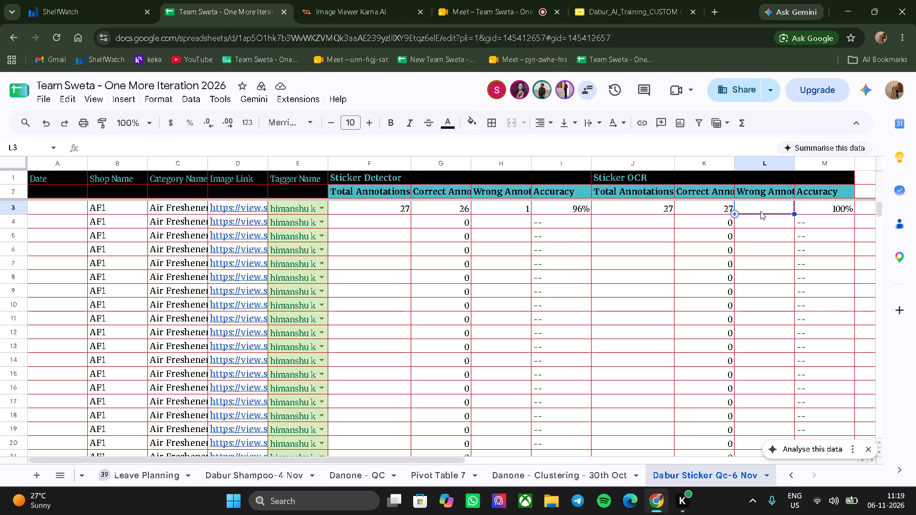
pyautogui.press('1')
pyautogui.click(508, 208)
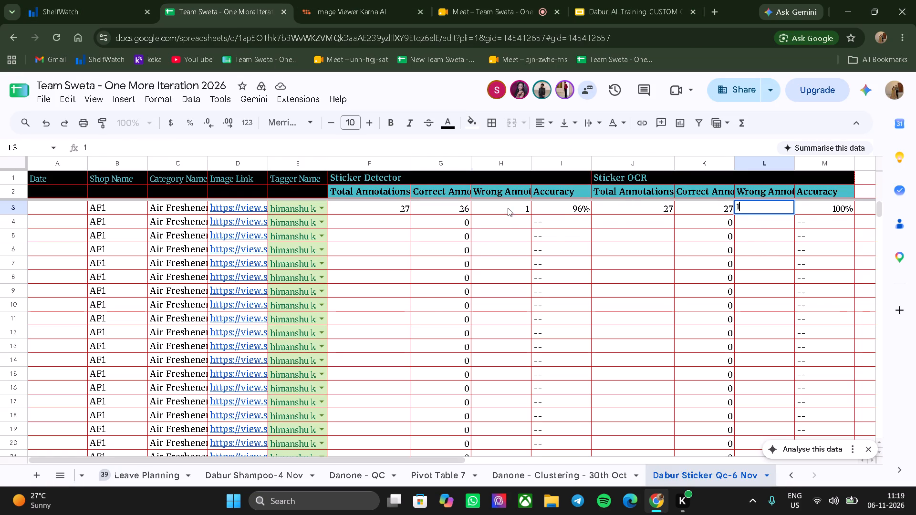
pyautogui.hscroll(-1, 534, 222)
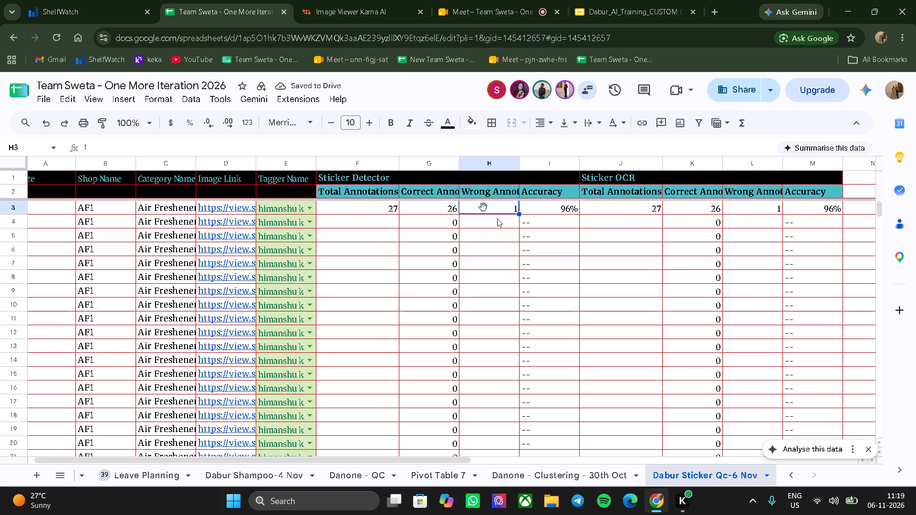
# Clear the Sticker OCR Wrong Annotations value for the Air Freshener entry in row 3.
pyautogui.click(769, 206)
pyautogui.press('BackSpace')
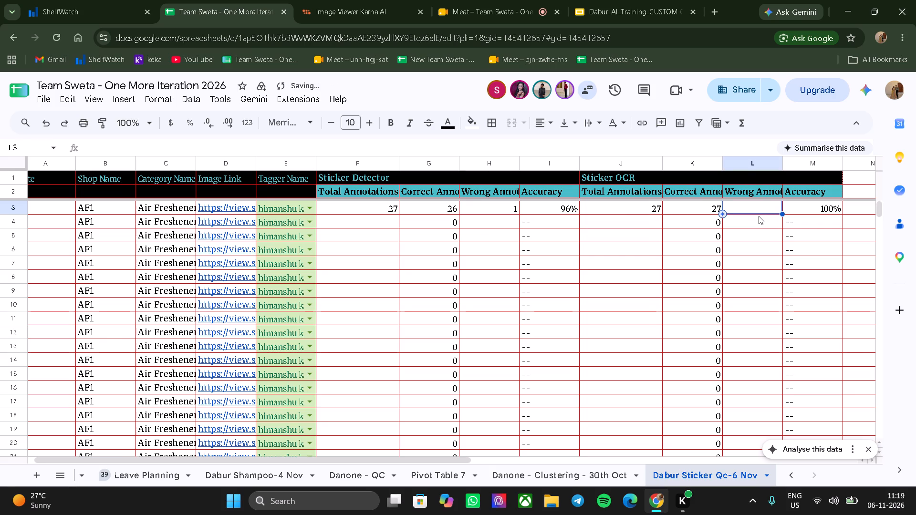
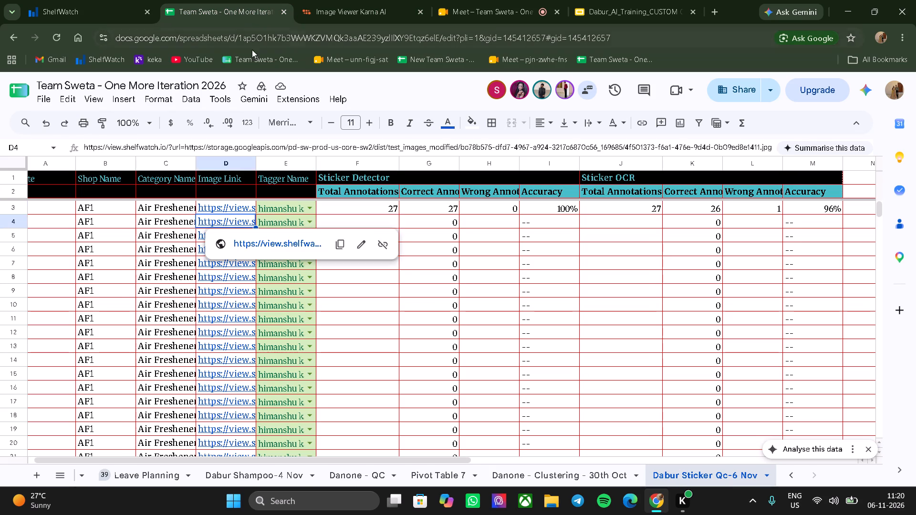
# Open the shelf image linked for the Air Freshener entry in row 4, and switch back to the row 3 image's viewer tab.
pyautogui.click(275, 249)
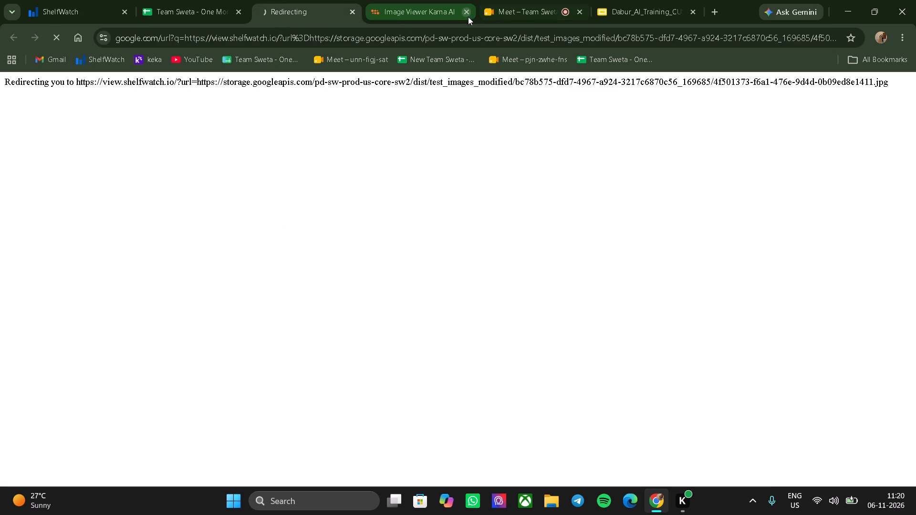
pyautogui.click(461, 13)
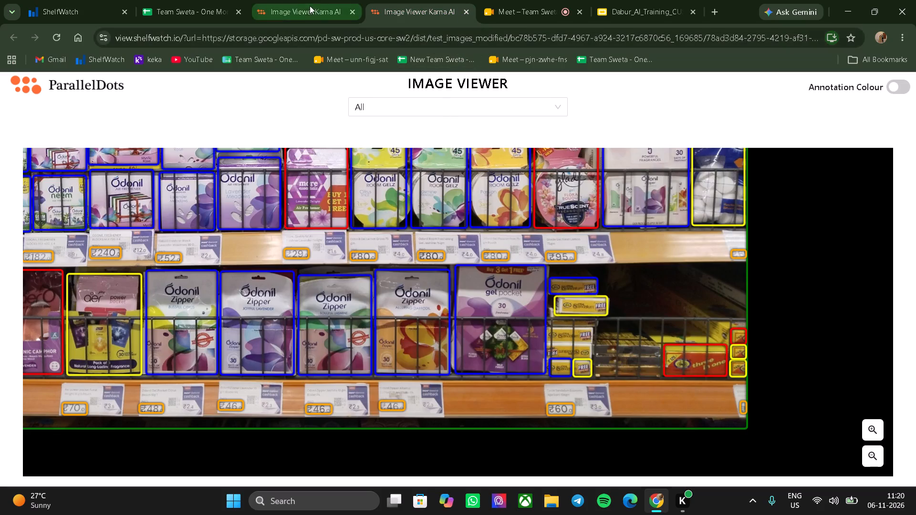
pyautogui.click(300, 9)
pyautogui.click(430, 16)
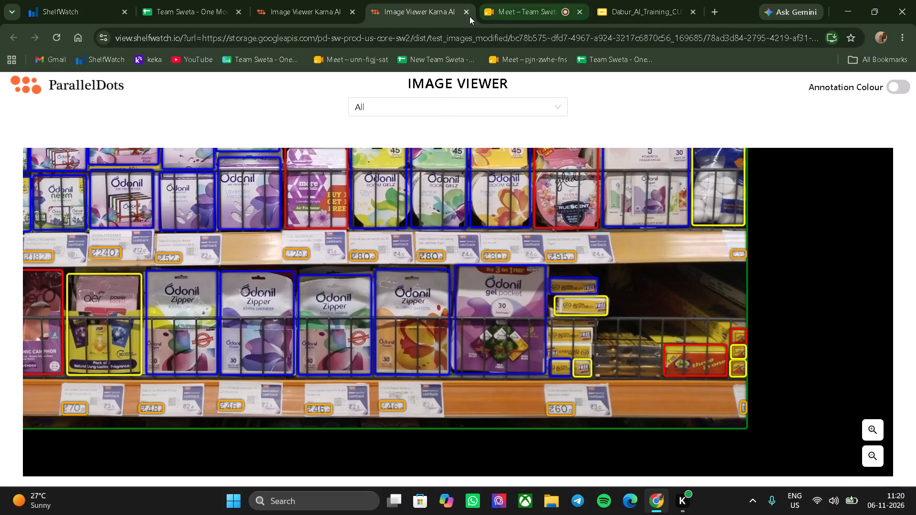
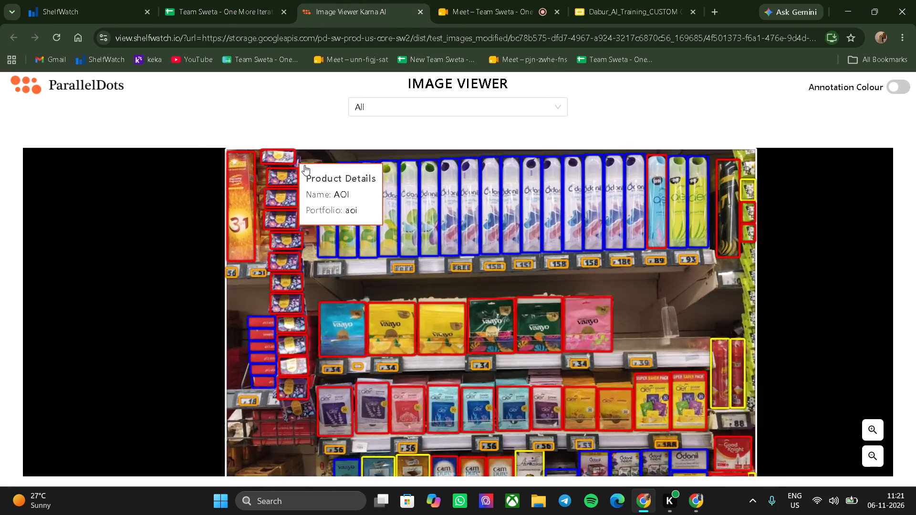
# Examine the price sticker boxes on every shelf of the row 4 Air Freshener image to count the detector annotations.
pyautogui.scroll(-1, 304, 165)
pyautogui.scroll(-4, 292, 372)
pyautogui.scroll(4, 290, 288)
pyautogui.scroll(-4, 448, 296)
pyautogui.scroll(5, 421, 295)
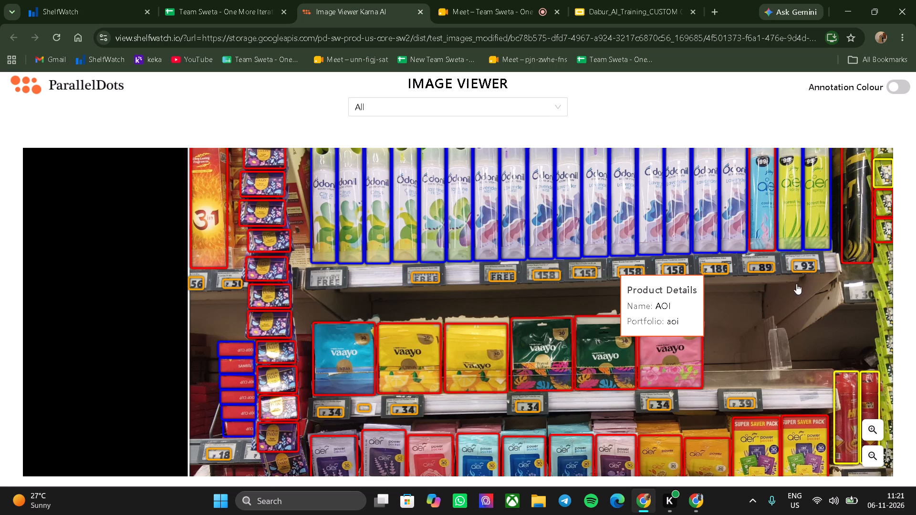
pyautogui.scroll(-2, 582, 344)
pyautogui.scroll(7, 550, 281)
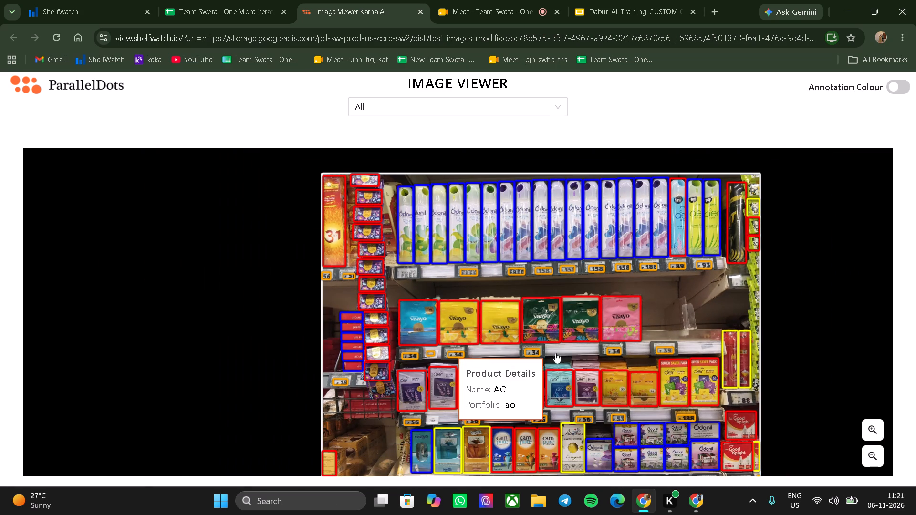
pyautogui.scroll(-1, 699, 274)
pyautogui.scroll(1, 695, 272)
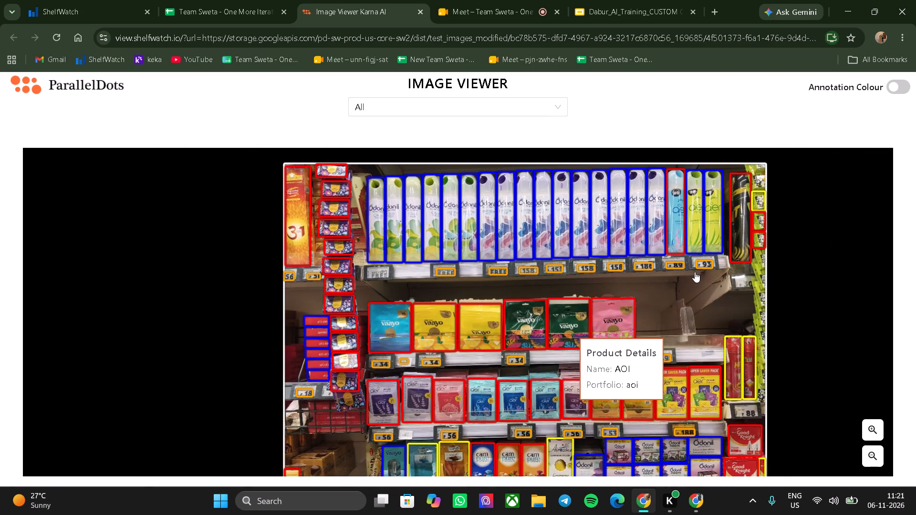
pyautogui.scroll(5, 695, 272)
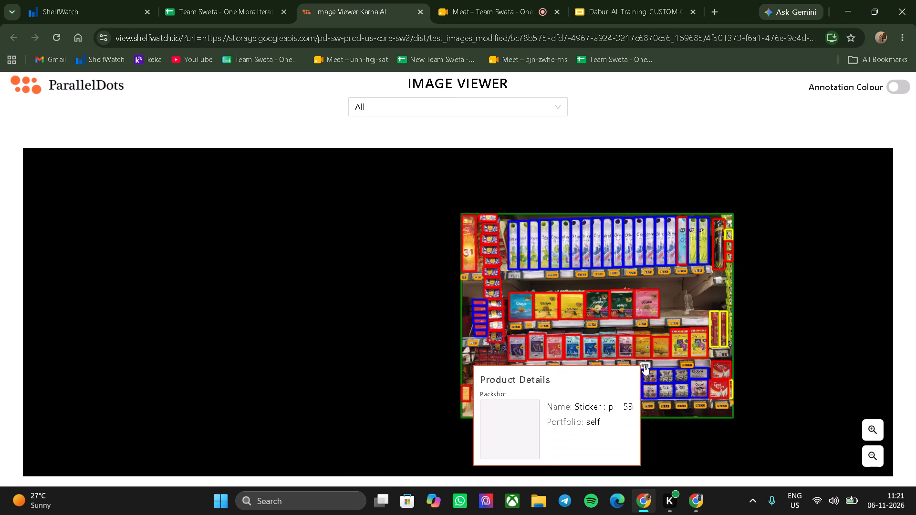
pyautogui.scroll(-7, 656, 433)
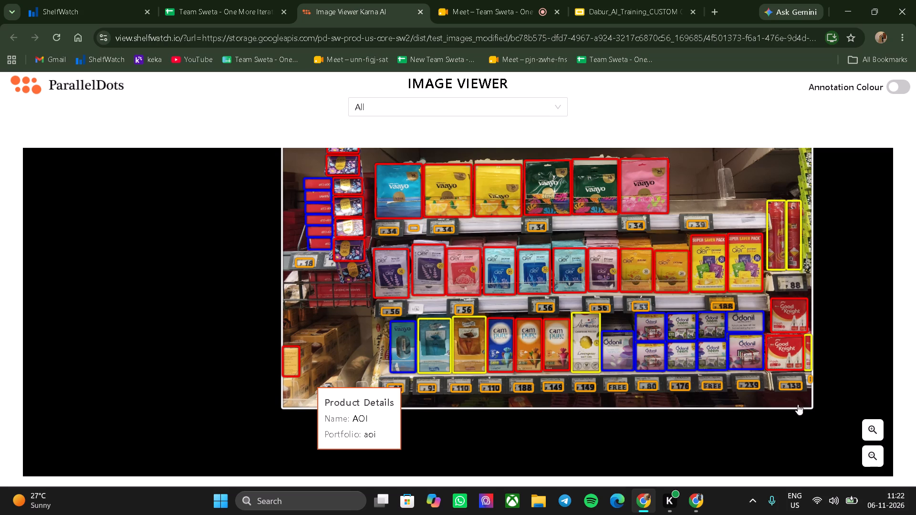
# Switch to the Dabur Sticker Qc-6 Nov sheet and enter 38 as row 4's Sticker Detector total annotations.
pyautogui.click(632, 11)
pyautogui.click(168, 11)
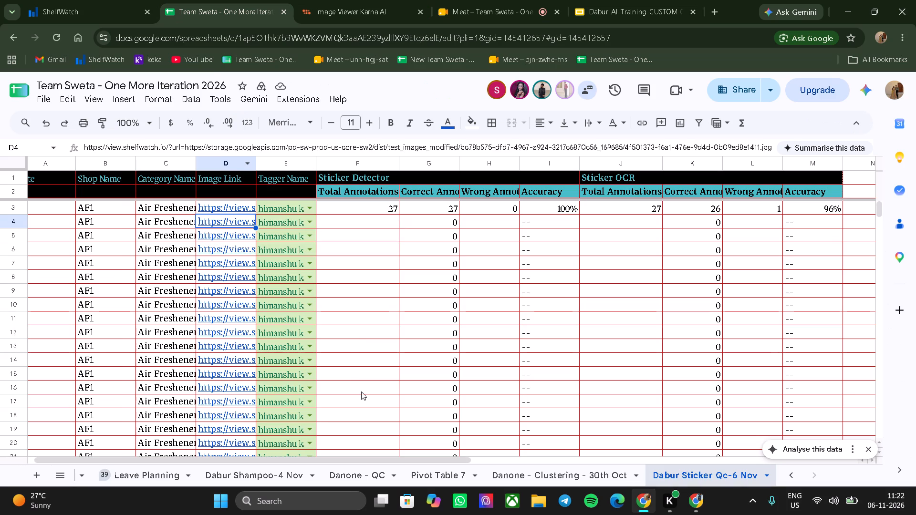
pyautogui.click(364, 224)
pyautogui.press('3')
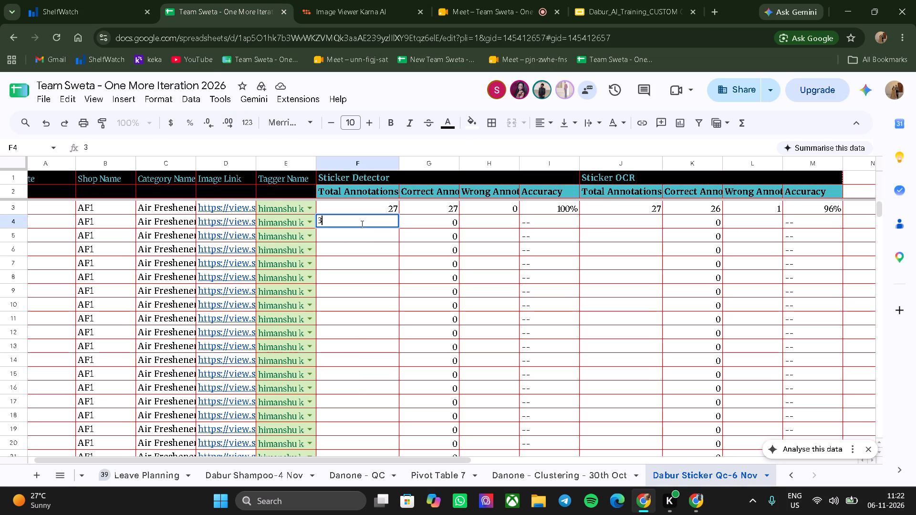
pyautogui.press('8')
pyautogui.click(378, 258)
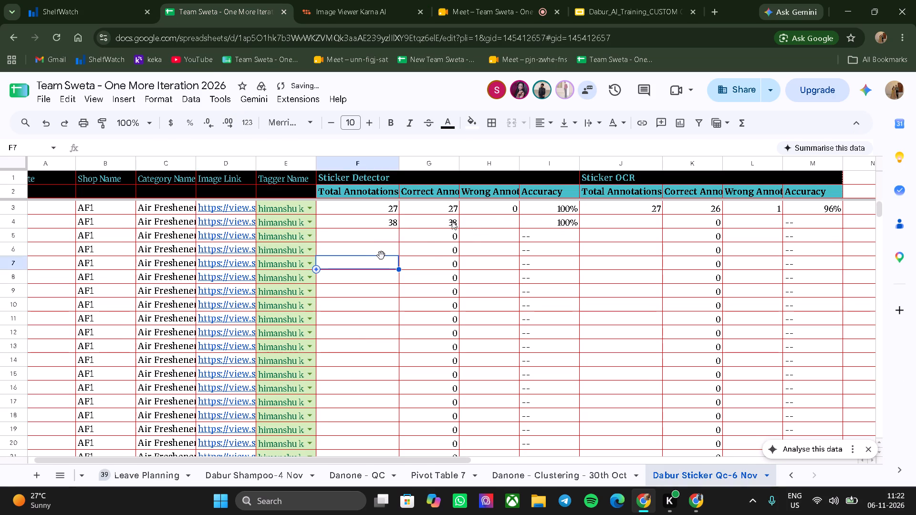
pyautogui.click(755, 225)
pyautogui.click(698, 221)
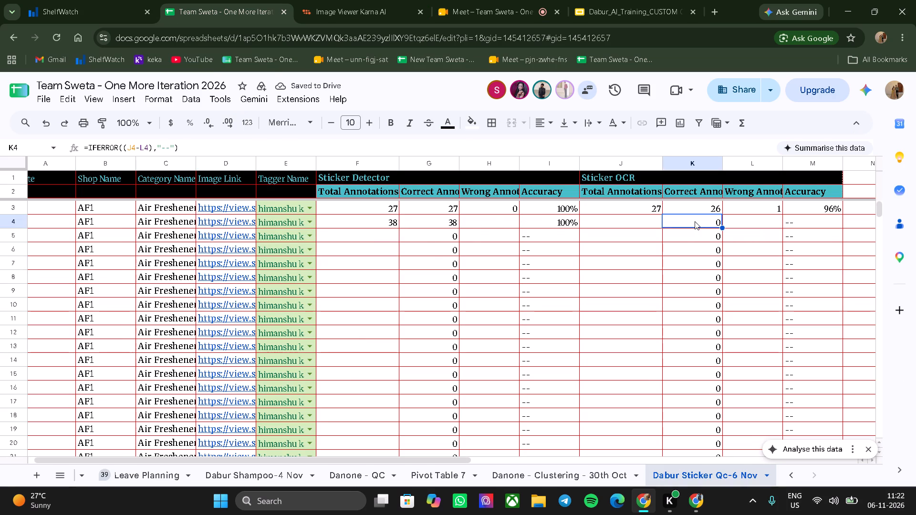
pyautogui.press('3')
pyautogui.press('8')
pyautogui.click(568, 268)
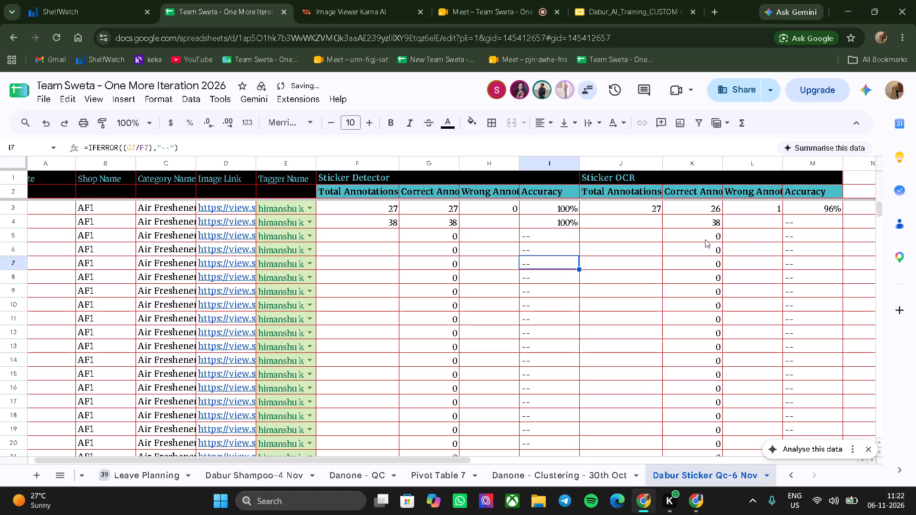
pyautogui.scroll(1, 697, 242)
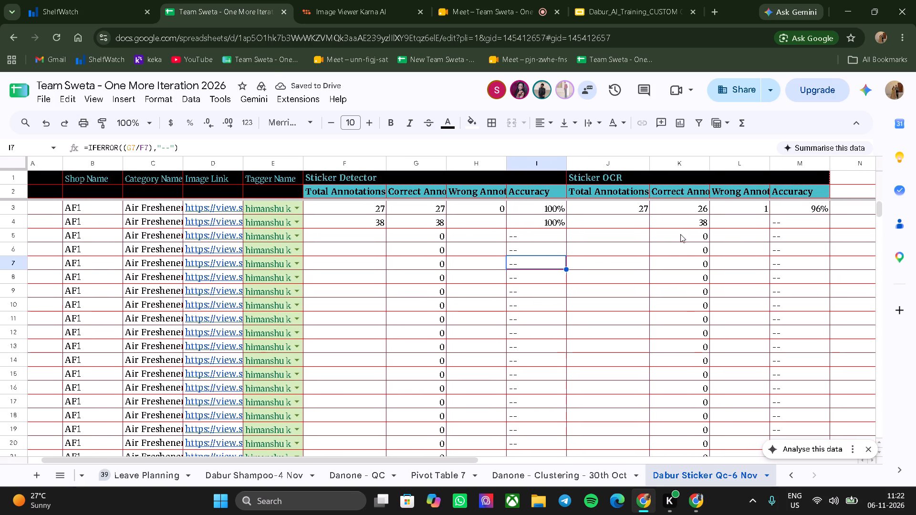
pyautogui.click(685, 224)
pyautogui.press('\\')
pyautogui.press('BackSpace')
# Enter 38 as row 4's Sticker OCR total annotations.
pyautogui.click(622, 221)
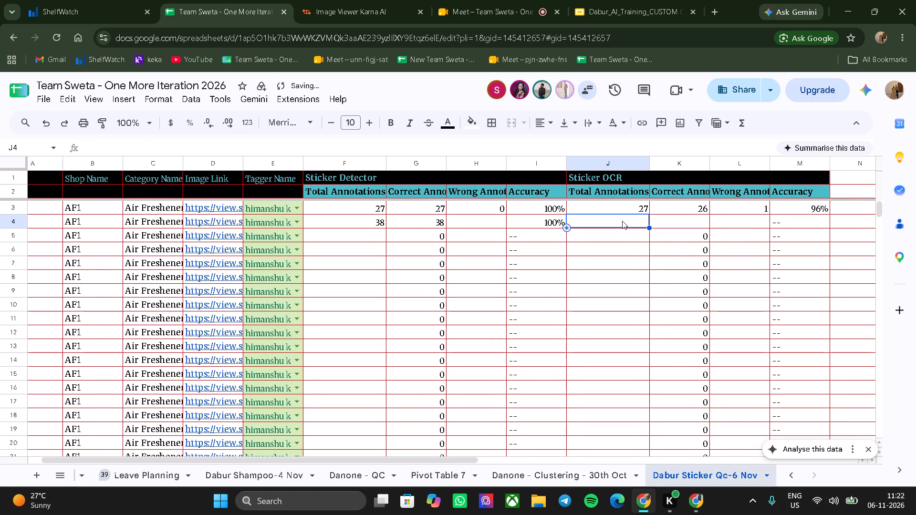
pyautogui.press('3')
pyautogui.press('8')
pyautogui.click(499, 281)
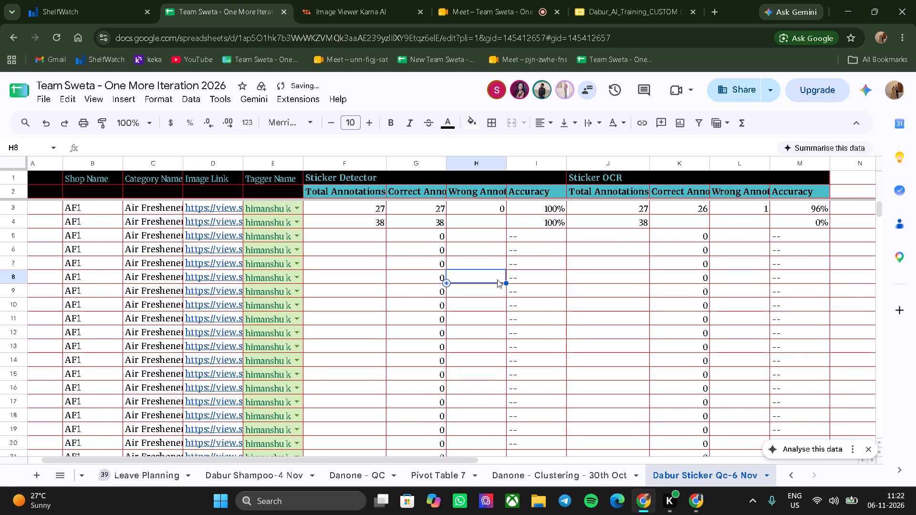
pyautogui.click(465, 225)
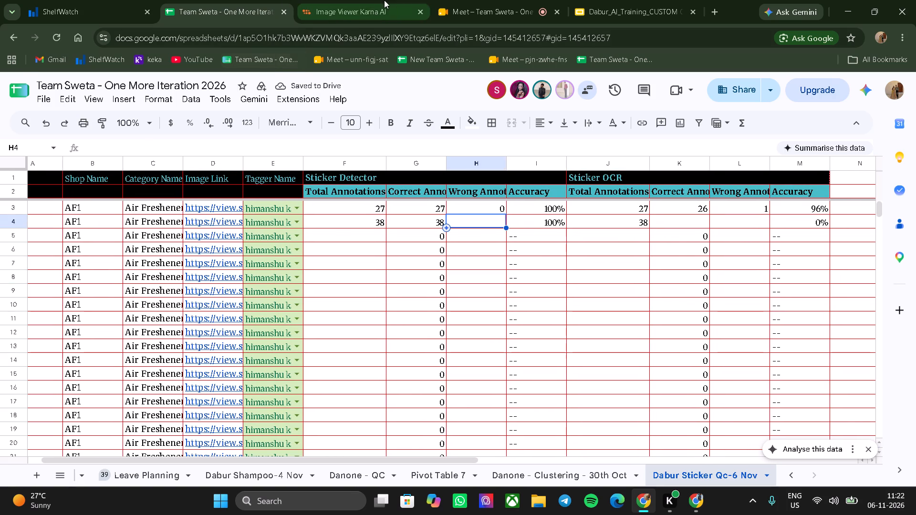
# Switch to the row 4 shelf image and compare the OCR labels with the printed prices at the top shelf's left end.
pyautogui.click(352, 18)
pyautogui.scroll(-2, 261, 340)
pyautogui.scroll(8, 253, 339)
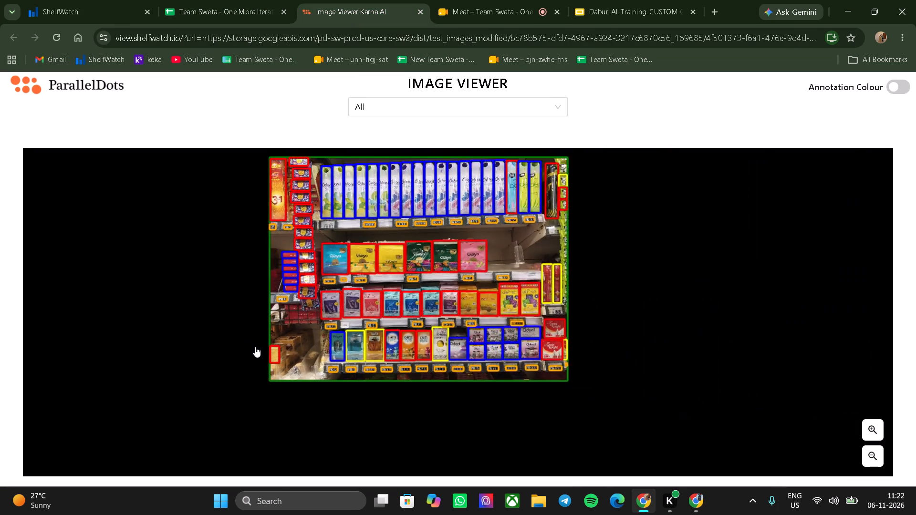
pyautogui.scroll(2, 255, 347)
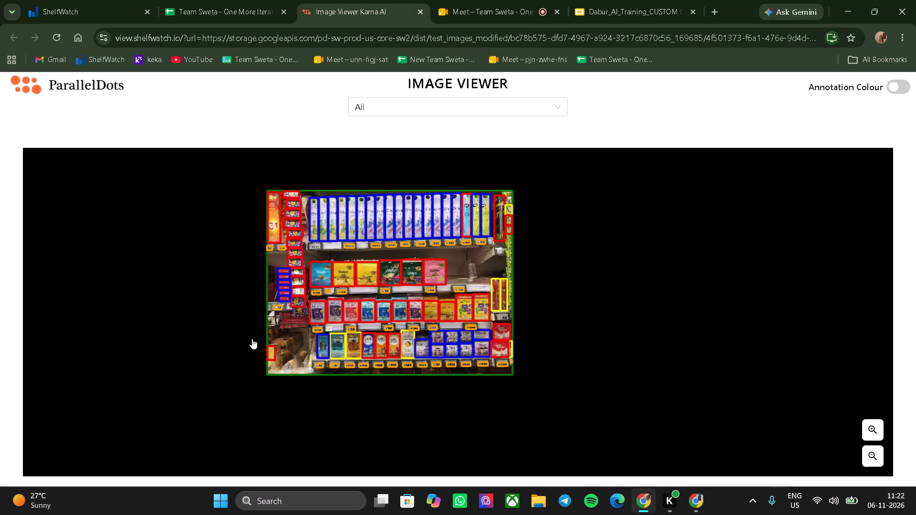
pyautogui.scroll(4, 246, 370)
pyautogui.scroll(-20, 300, 281)
pyautogui.scroll(-2, 300, 281)
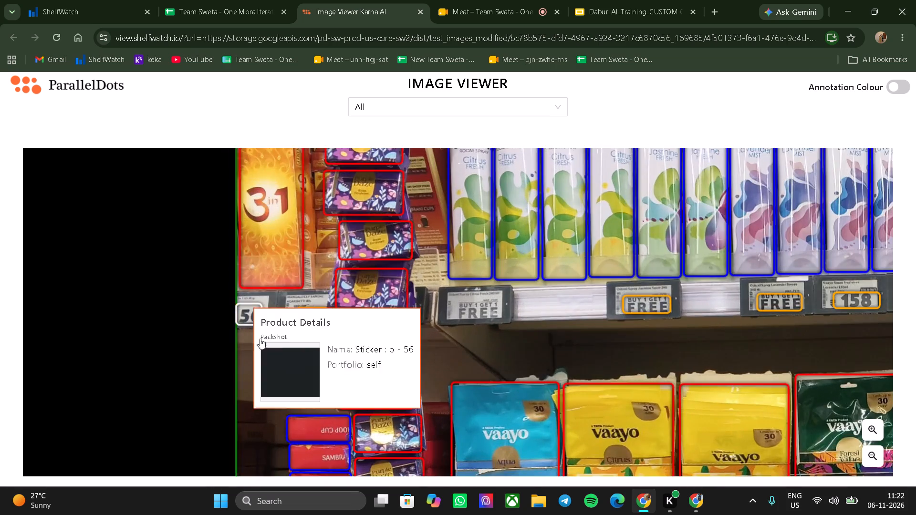
pyautogui.scroll(-7, 260, 339)
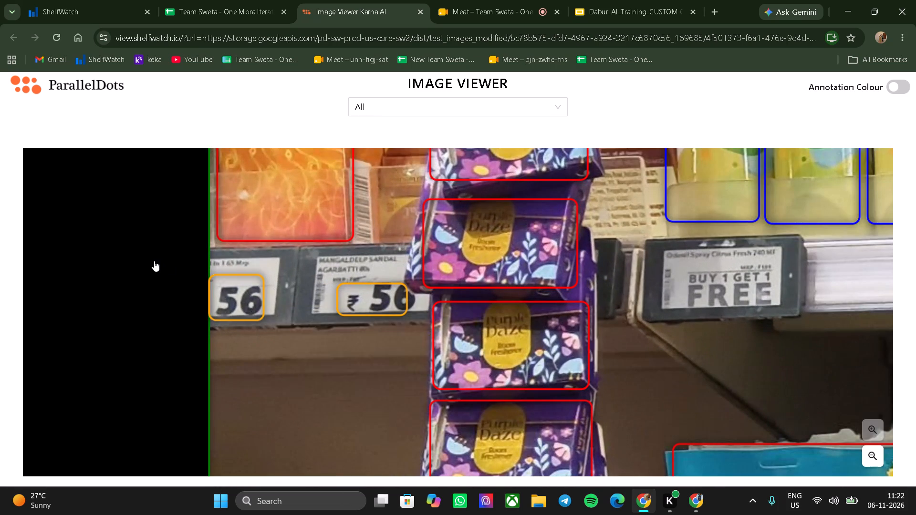
pyautogui.scroll(6, 153, 261)
pyautogui.scroll(-5, 313, 301)
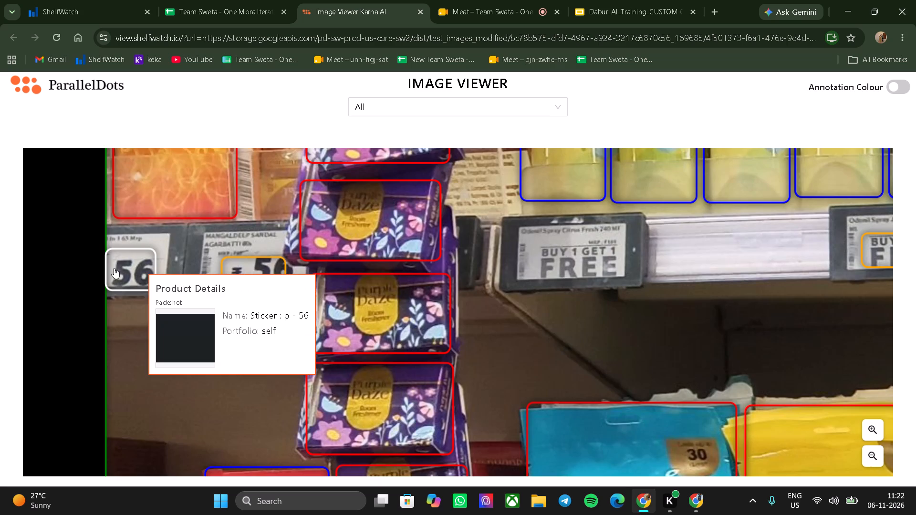
pyautogui.scroll(7, 114, 268)
pyautogui.scroll(-4, 516, 290)
pyautogui.scroll(8, 168, 318)
pyautogui.scroll(-3, 341, 310)
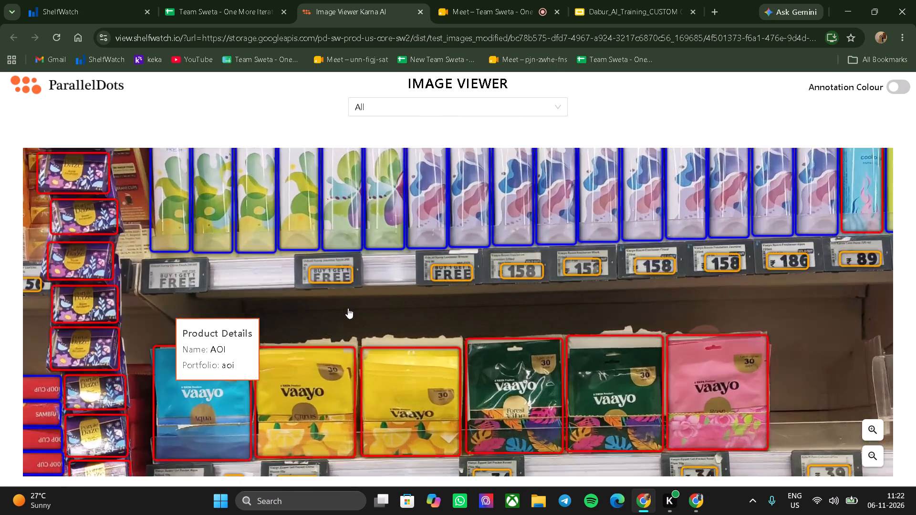
# Check the OCR labels of the top shelf's Odonil, Vaayo and Aer spray price stickers against their printed text.
pyautogui.scroll(-11, 348, 308)
pyautogui.scroll(7, 0, 309)
pyautogui.scroll(10, 222, 307)
pyautogui.scroll(-7, 363, 277)
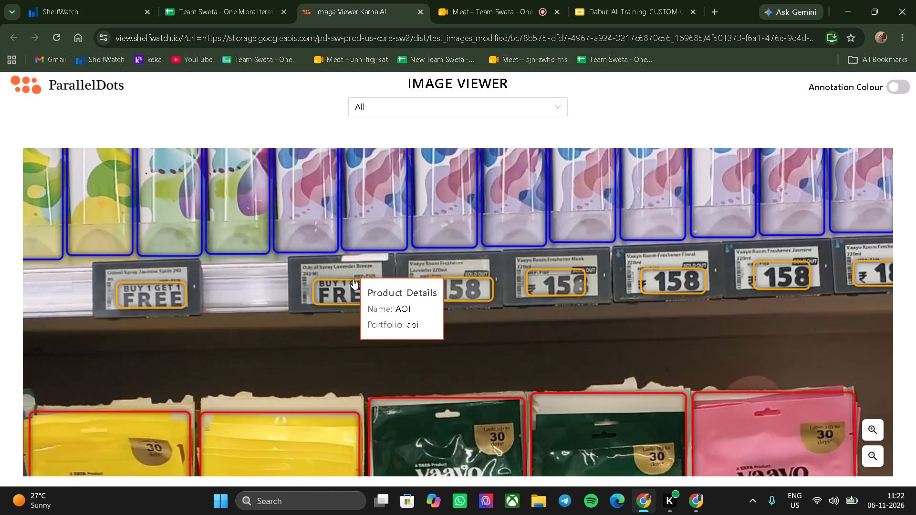
pyautogui.scroll(-7, 353, 279)
pyautogui.scroll(3, 151, 265)
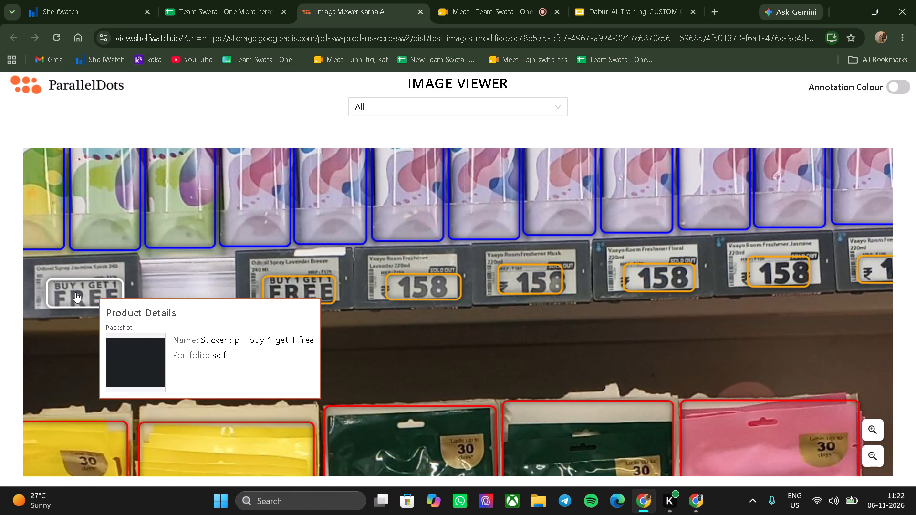
pyautogui.scroll(3, 75, 297)
pyautogui.scroll(-6, 70, 298)
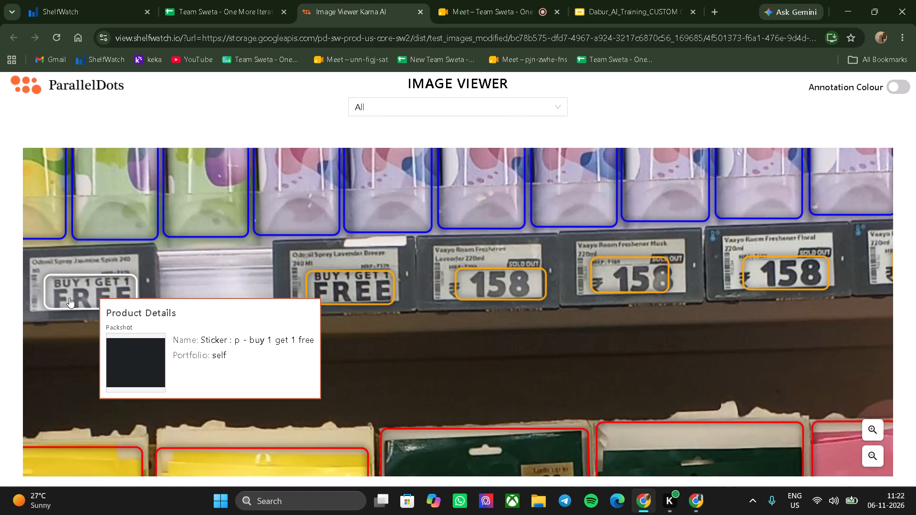
pyautogui.scroll(-3, 69, 298)
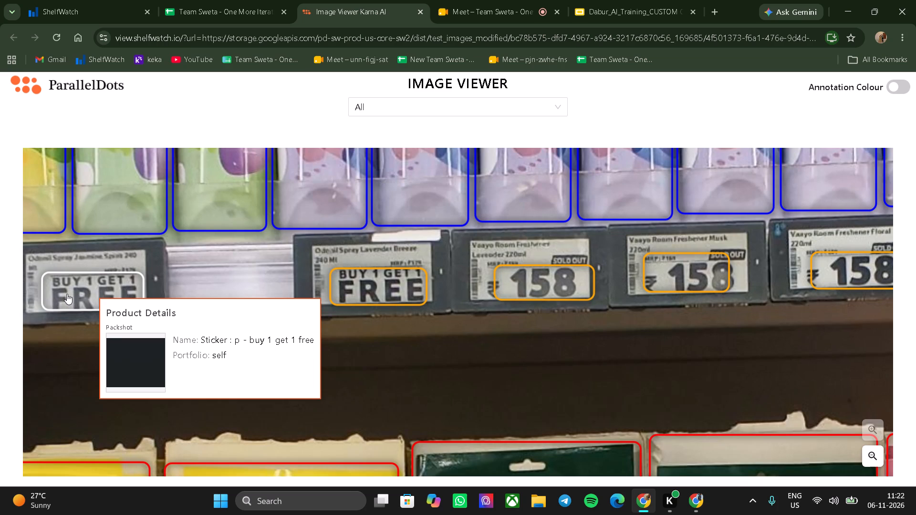
pyautogui.scroll(8, 65, 292)
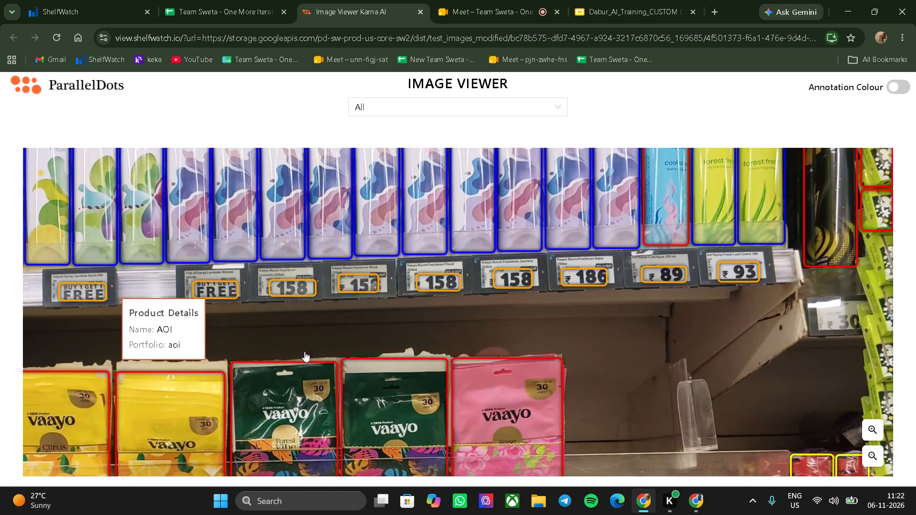
pyautogui.scroll(-4, 295, 334)
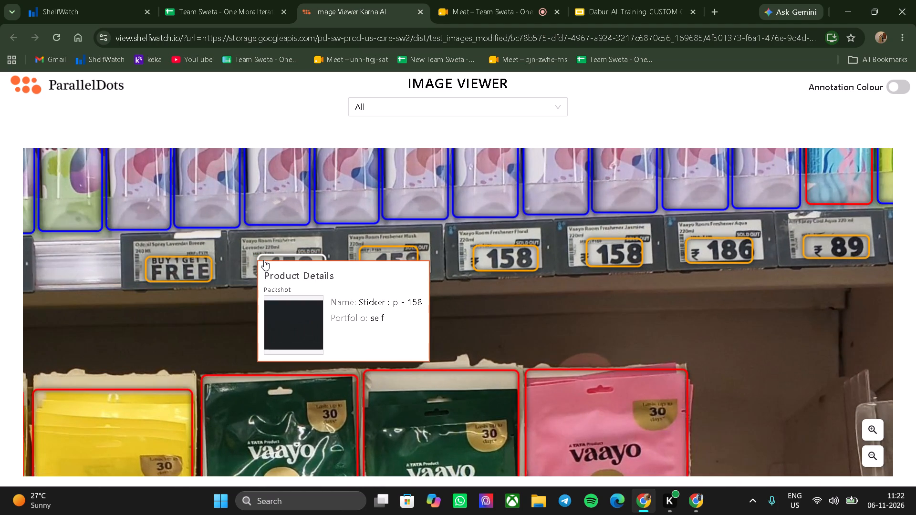
pyautogui.scroll(6, 255, 255)
pyautogui.scroll(-4, 501, 229)
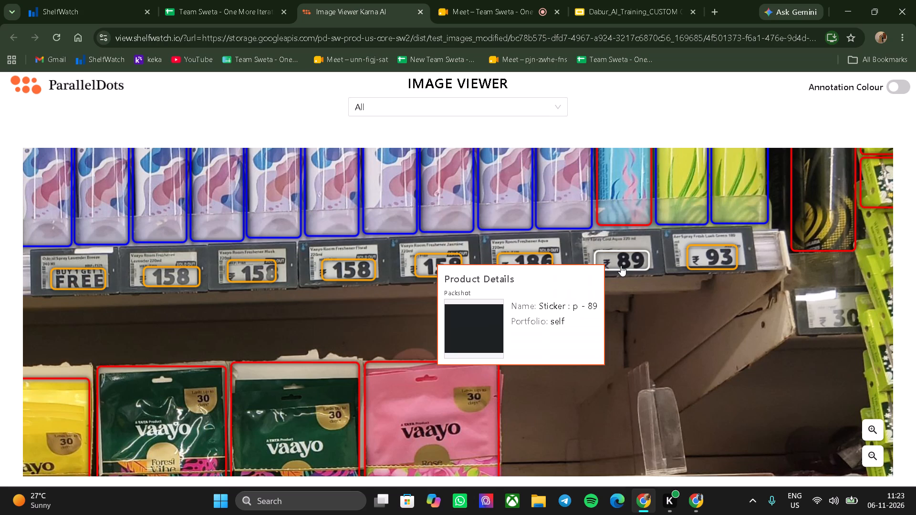
pyautogui.scroll(10, 646, 220)
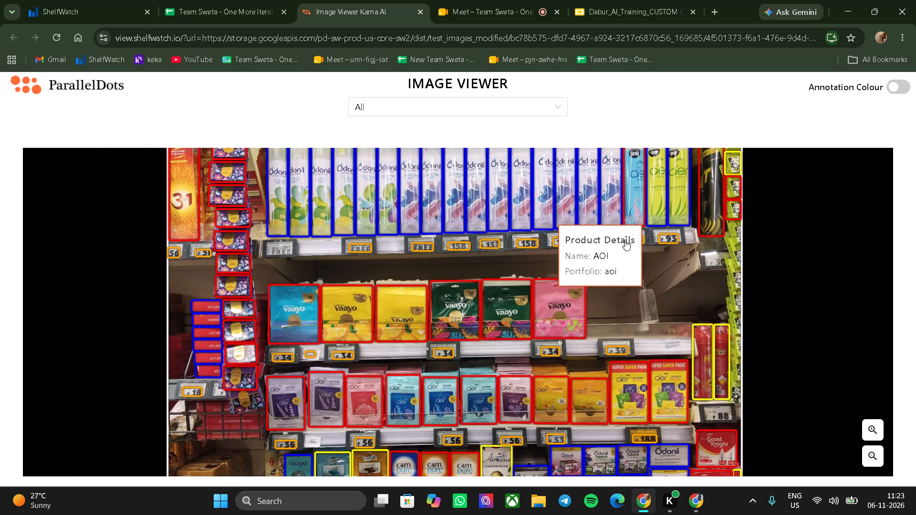
# Check the OCR labels on the dhoop cup price sticker and along the Vaayo gel pocket shelf against the printed prices.
pyautogui.scroll(-10, 200, 393)
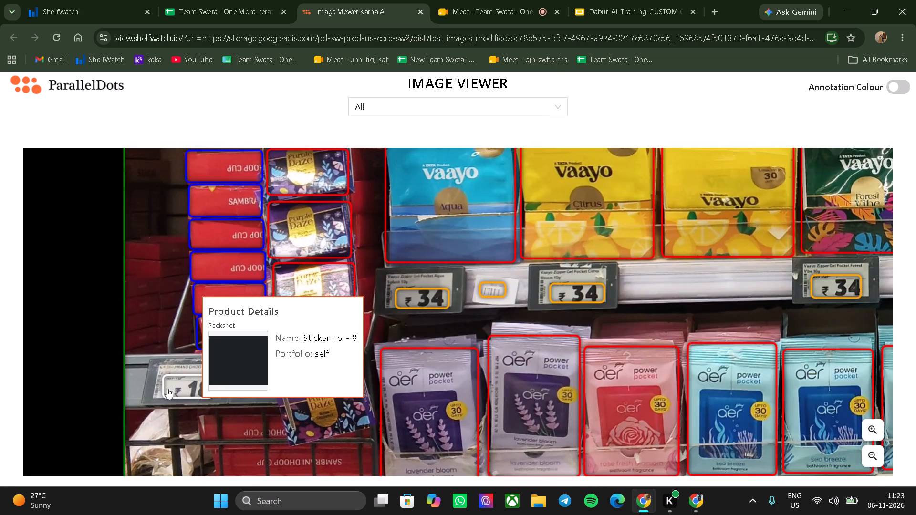
pyautogui.scroll(6, 163, 383)
pyautogui.scroll(-3, 213, 405)
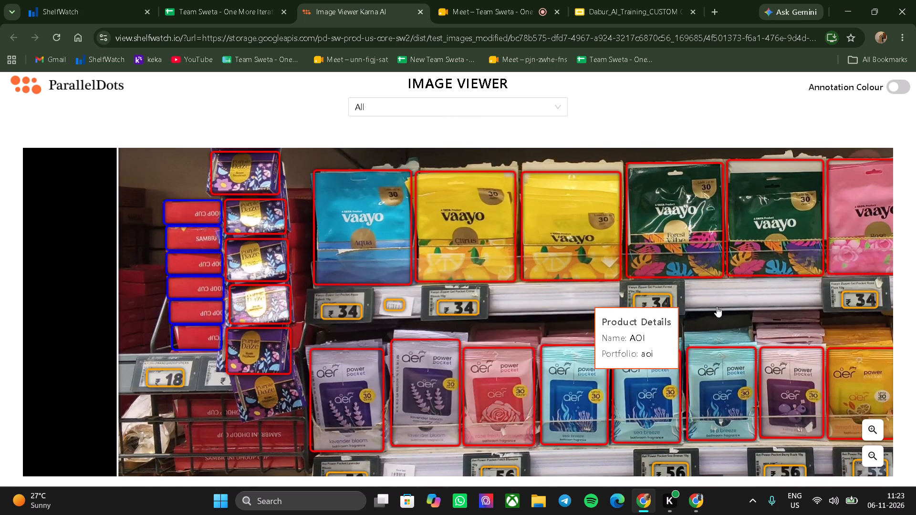
pyautogui.scroll(7, 485, 295)
pyautogui.scroll(-4, 789, 293)
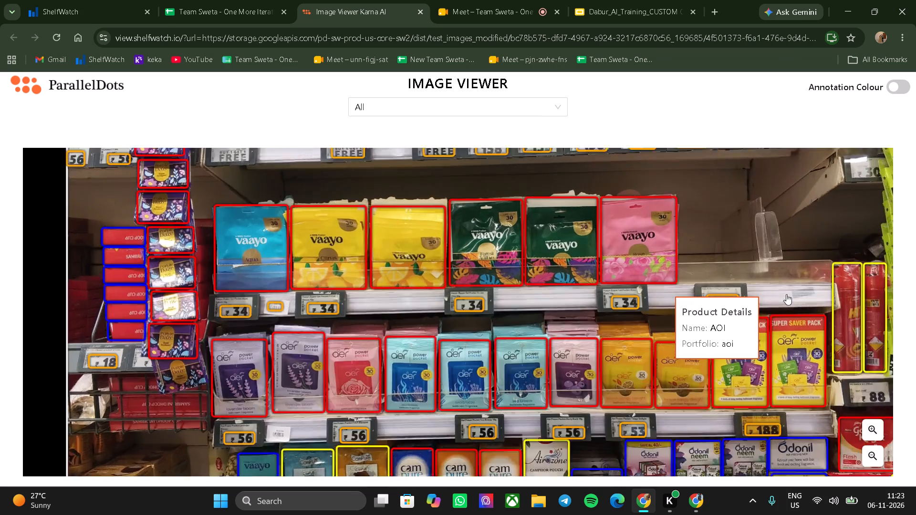
pyautogui.scroll(-7, 786, 294)
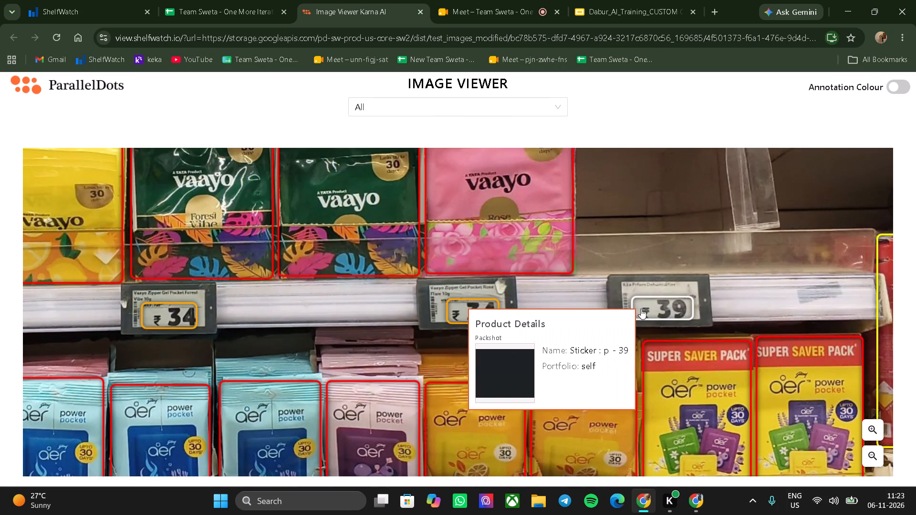
pyautogui.scroll(9, 642, 200)
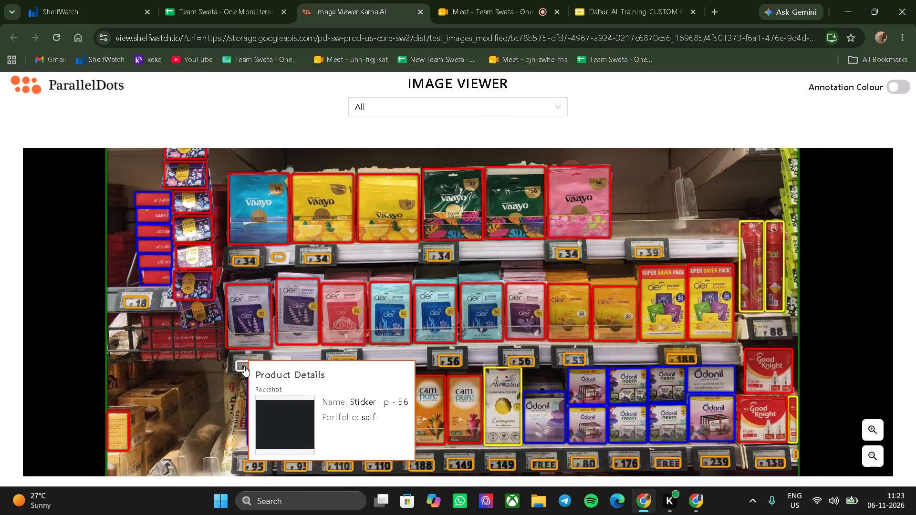
# Check the OCR labels on the Aer power pocket shelf and the bottom shelf, and return to the QC sheet.
pyautogui.scroll(-5, 247, 365)
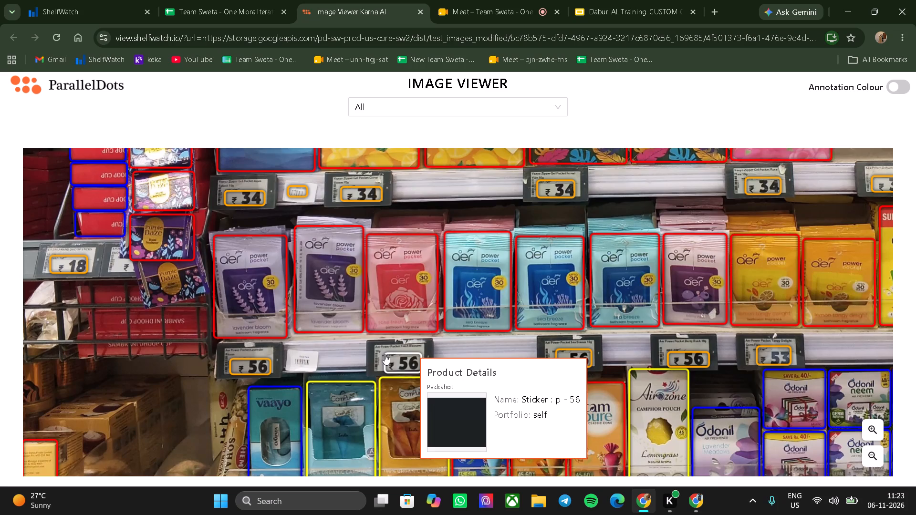
pyautogui.scroll(5, 385, 354)
pyautogui.scroll(-4, 566, 331)
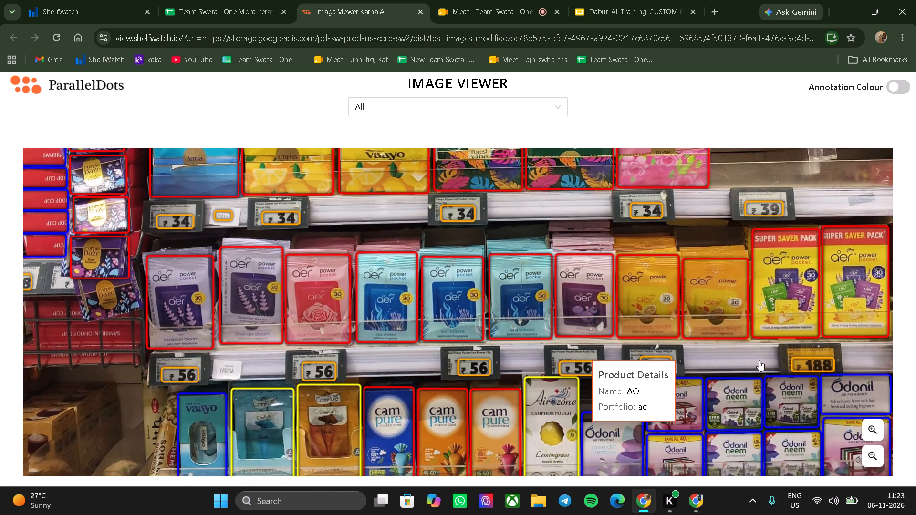
pyautogui.scroll(12, 704, 352)
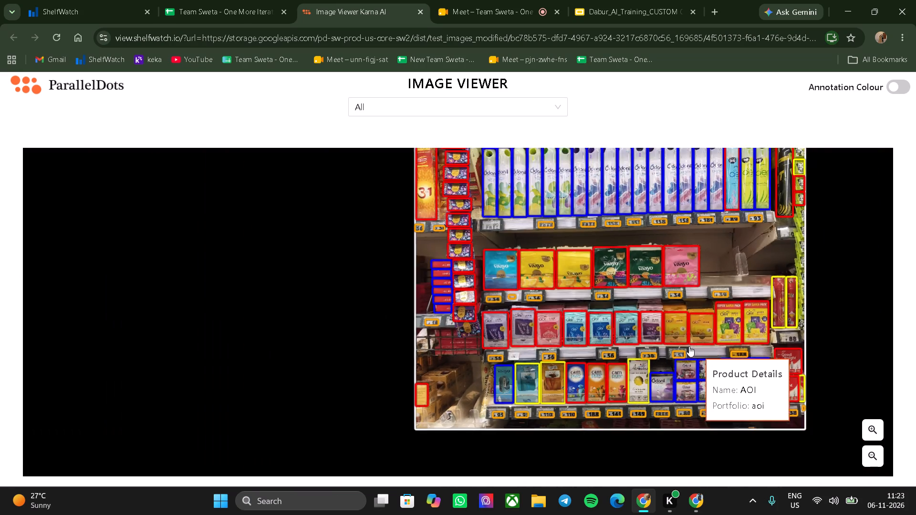
pyautogui.scroll(-11, 746, 454)
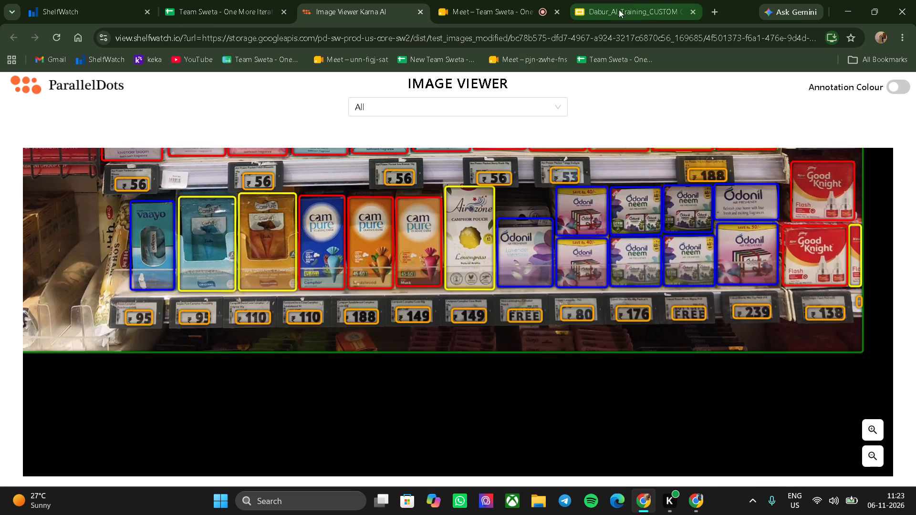
pyautogui.click(178, 15)
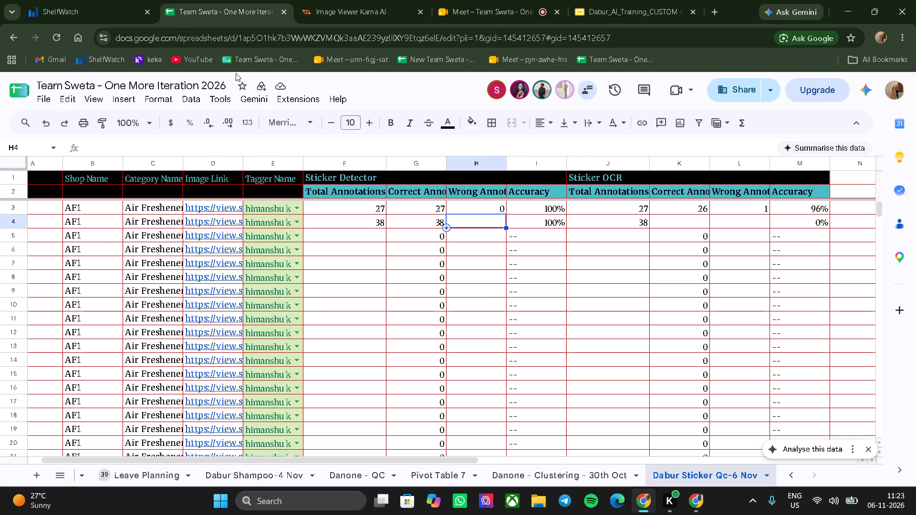
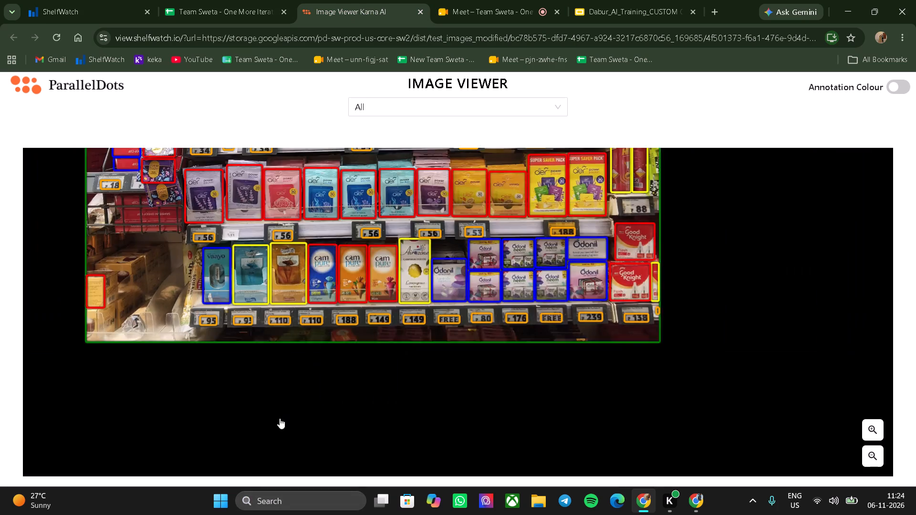
# Compare the OCR labels on the agarbatti price stickers at the top shelf's left end with their printed prices.
pyautogui.scroll(8, 280, 418)
pyautogui.scroll(-20, 273, 283)
pyautogui.scroll(-3, 273, 283)
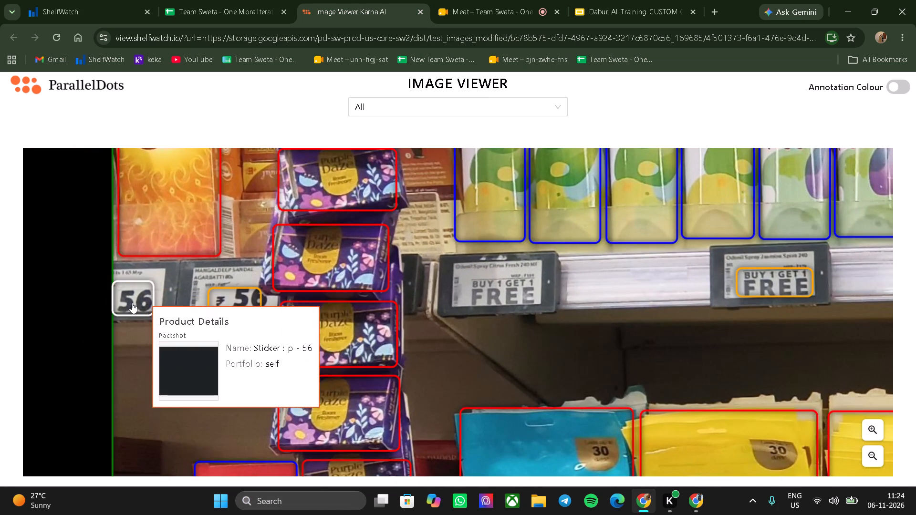
pyautogui.scroll(6, 91, 291)
pyautogui.scroll(-5, 182, 309)
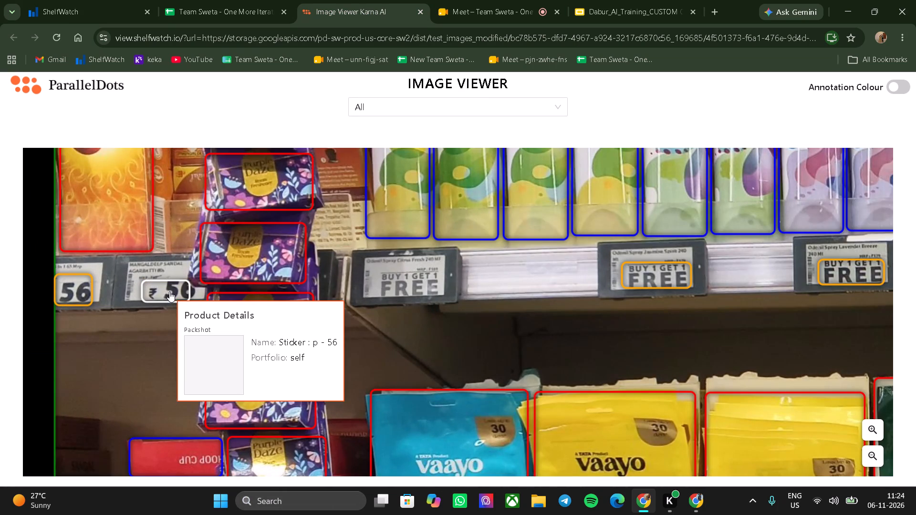
pyautogui.scroll(5, 72, 291)
pyautogui.scroll(-4, 517, 328)
# Check the OCR labels on the top shelf's Odonil, Vaayo and Aer spray price stickers against their printed text.
pyautogui.scroll(3, 131, 309)
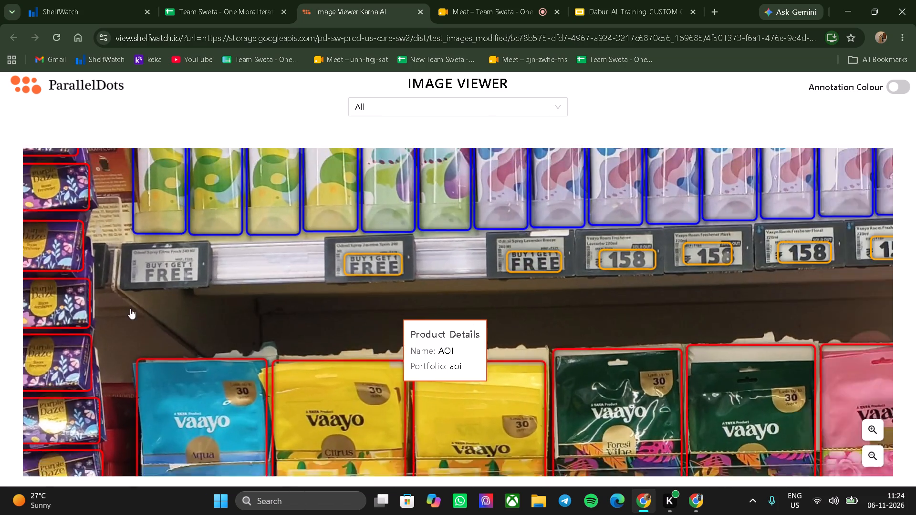
pyautogui.scroll(2, 130, 309)
pyautogui.scroll(-4, 392, 273)
pyautogui.scroll(5, 219, 280)
pyautogui.scroll(-3, 432, 252)
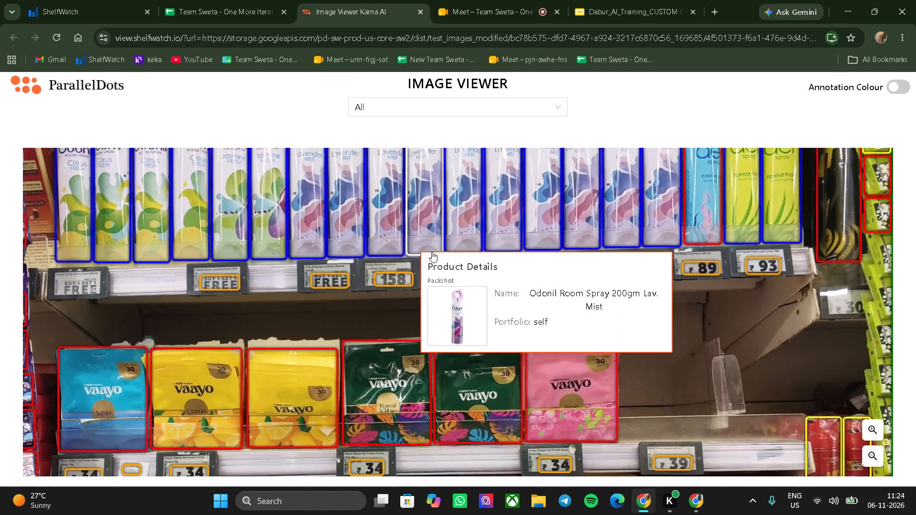
pyautogui.scroll(-2, 432, 252)
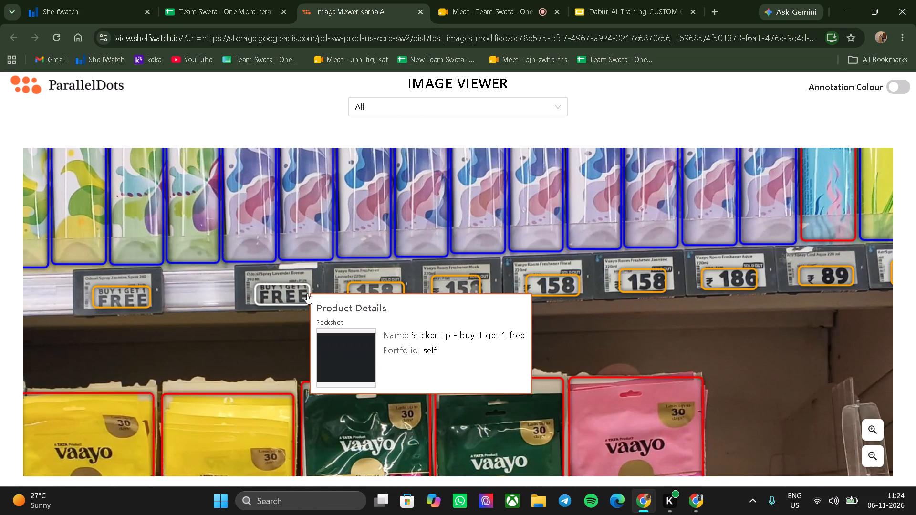
pyautogui.scroll(3, 585, 341)
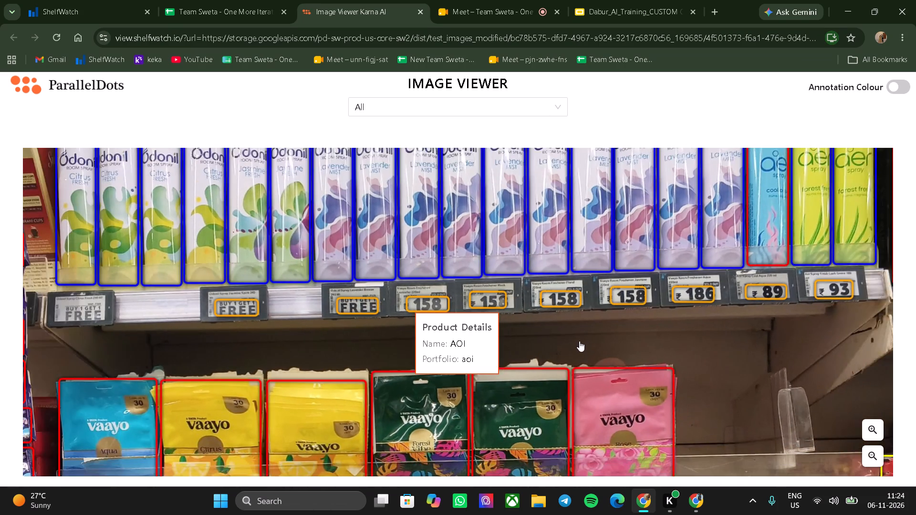
pyautogui.scroll(-3, 126, 335)
pyautogui.scroll(10, 227, 334)
pyautogui.scroll(-15, 430, 332)
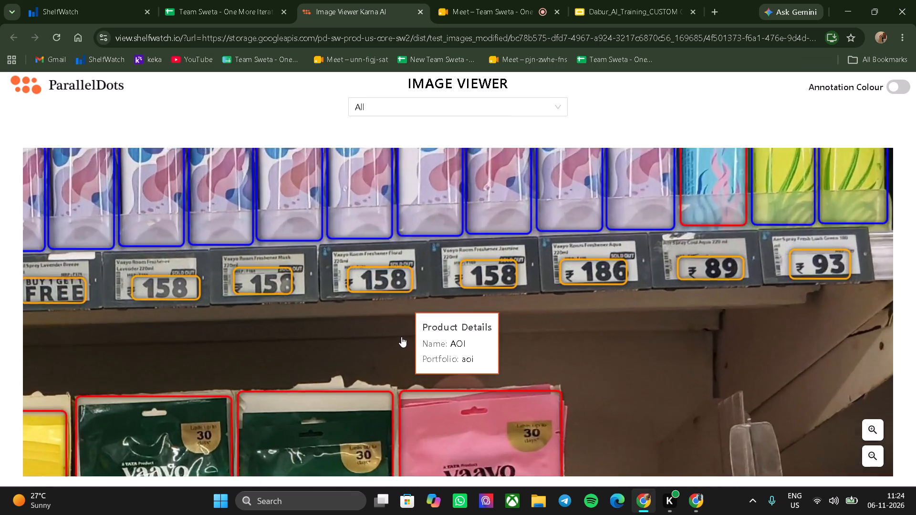
pyautogui.scroll(-2, 401, 337)
pyautogui.scroll(4, 99, 314)
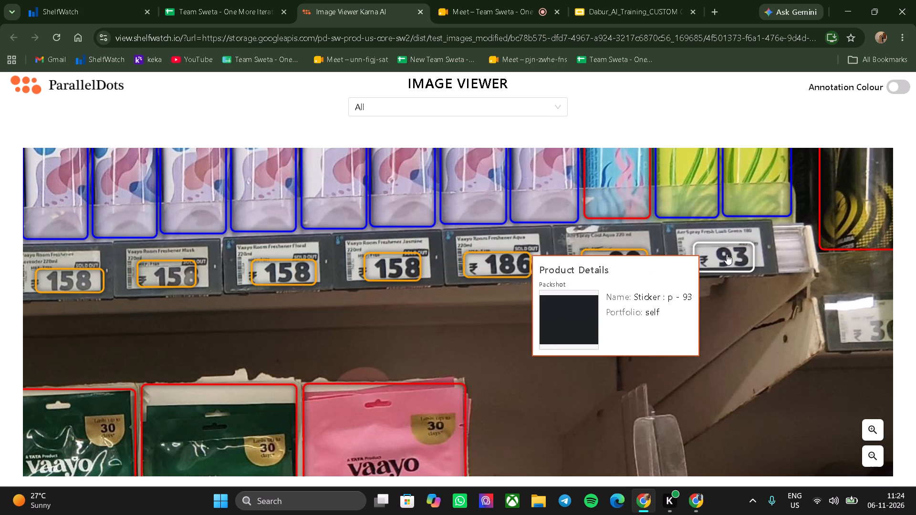
pyautogui.scroll(13, 698, 242)
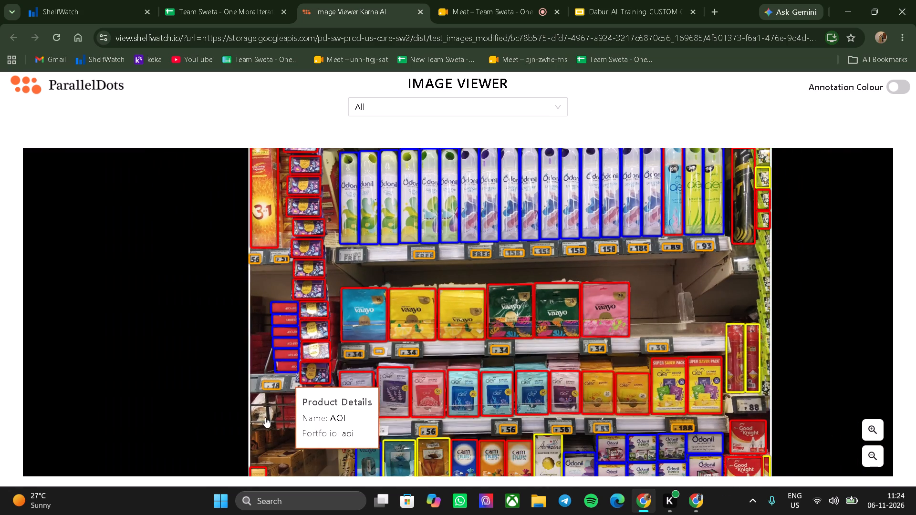
# Check the OCR label on the dhoop sticks price sticker below the dhoop cup boxes against its printed price.
pyautogui.scroll(5, 265, 417)
pyautogui.scroll(-20, 278, 407)
pyautogui.scroll(-1, 278, 407)
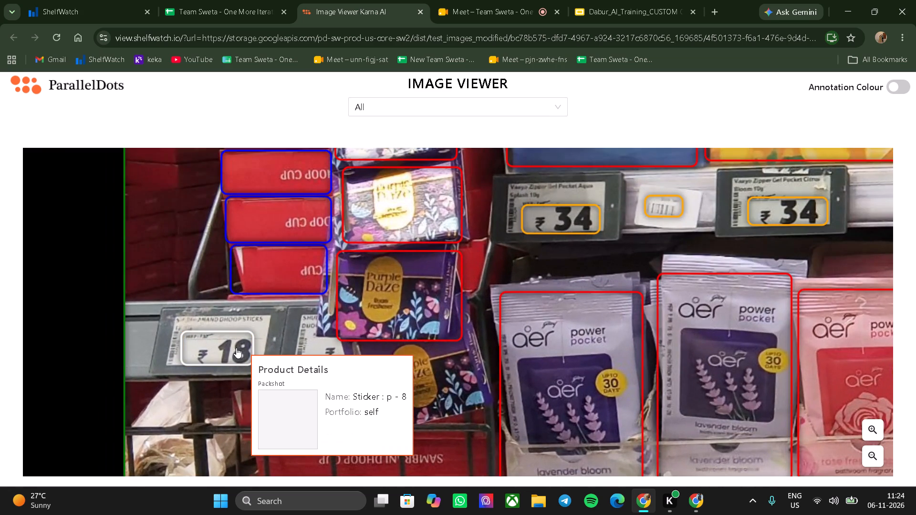
pyautogui.scroll(5, 192, 342)
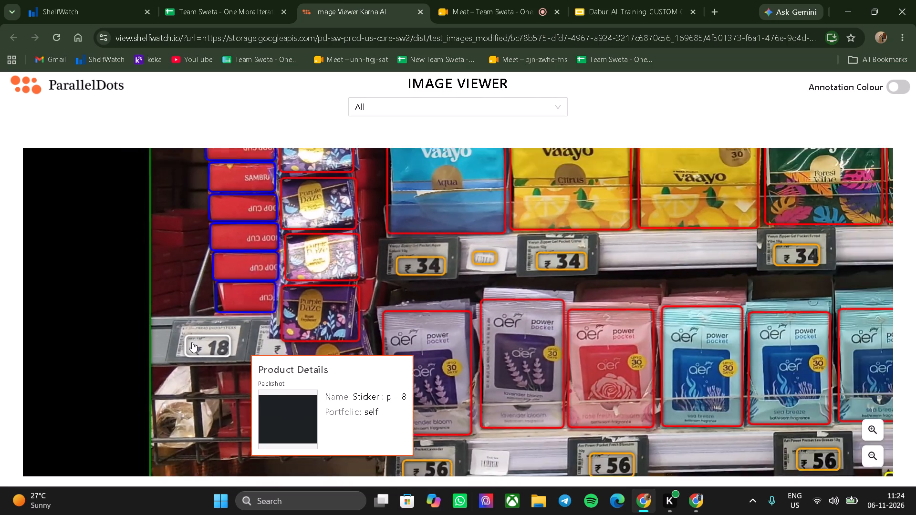
pyautogui.scroll(4, 192, 342)
pyautogui.scroll(-4, 365, 300)
pyautogui.scroll(11, 359, 304)
pyautogui.scroll(-2, 351, 307)
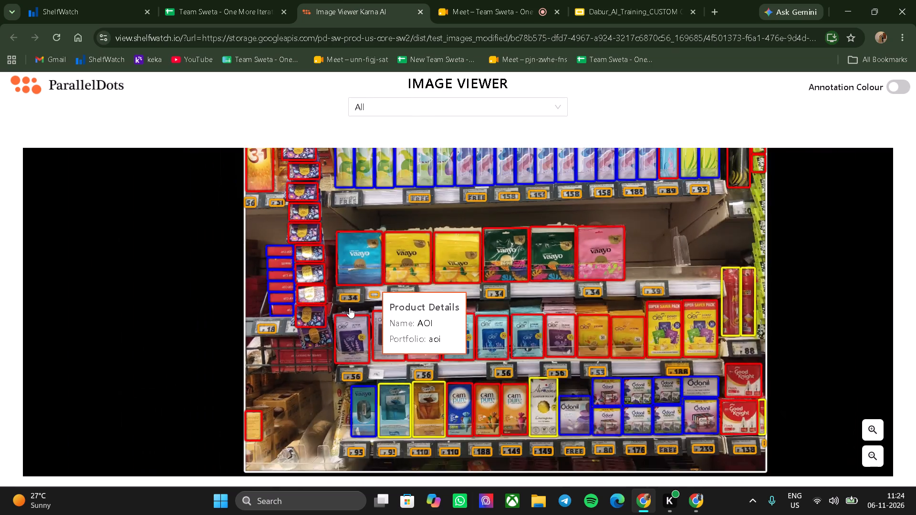
# Check the OCR labels along the Vaayo gel pocket shelf, including the small barcode label, against the printed text.
pyautogui.scroll(-11, 349, 308)
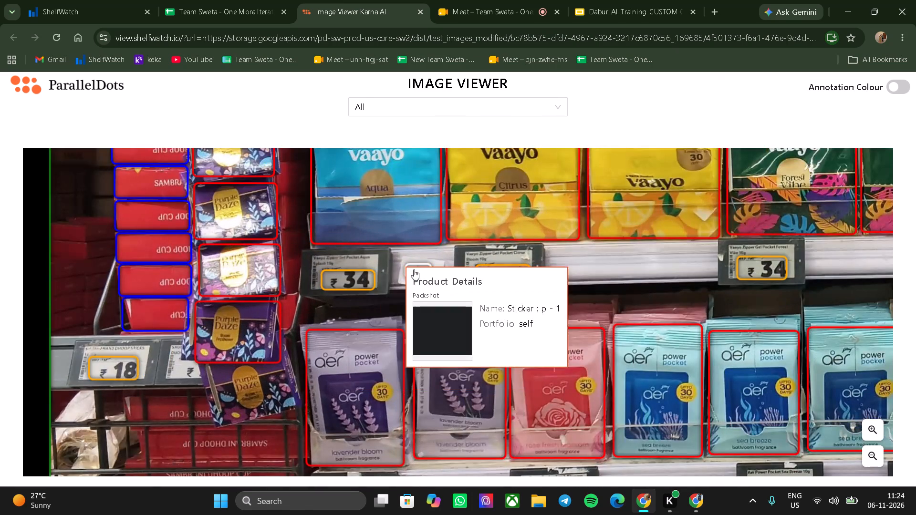
pyautogui.scroll(-12, 414, 273)
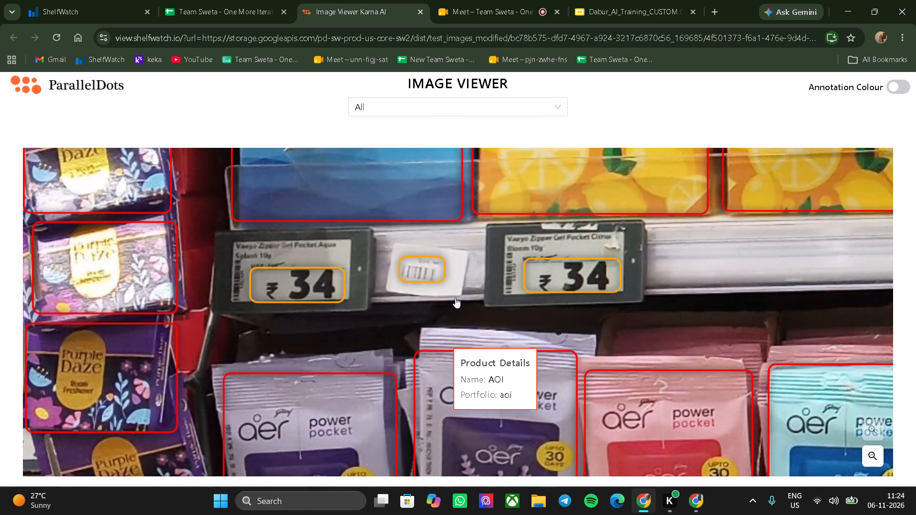
pyautogui.scroll(5, 375, 280)
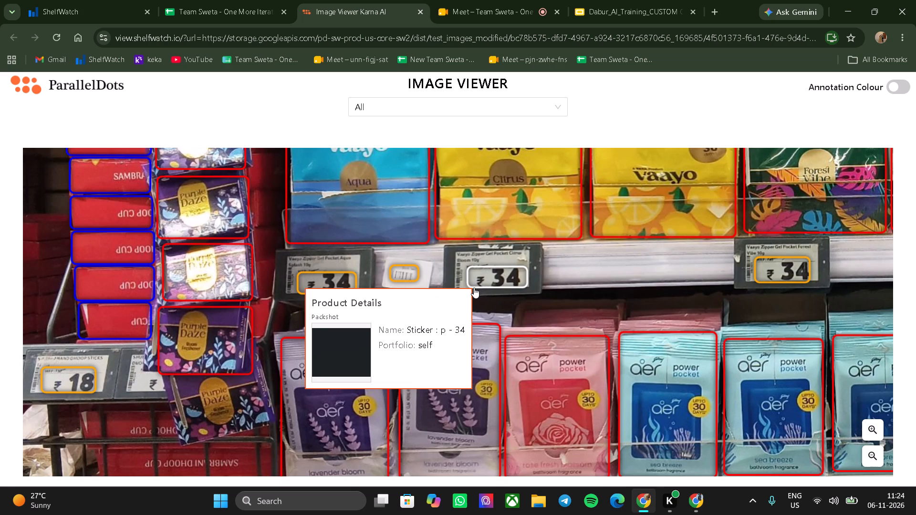
pyautogui.scroll(10, 474, 288)
pyautogui.scroll(-11, 770, 277)
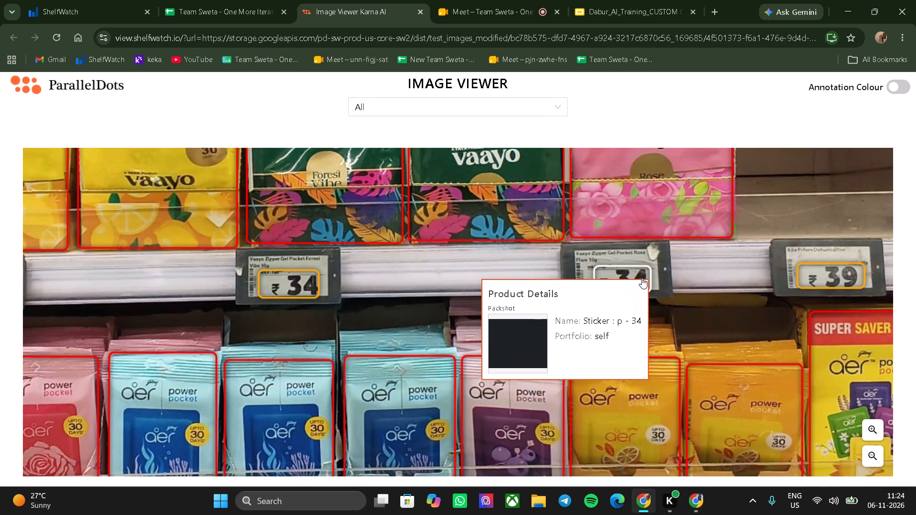
pyautogui.scroll(9, 426, 270)
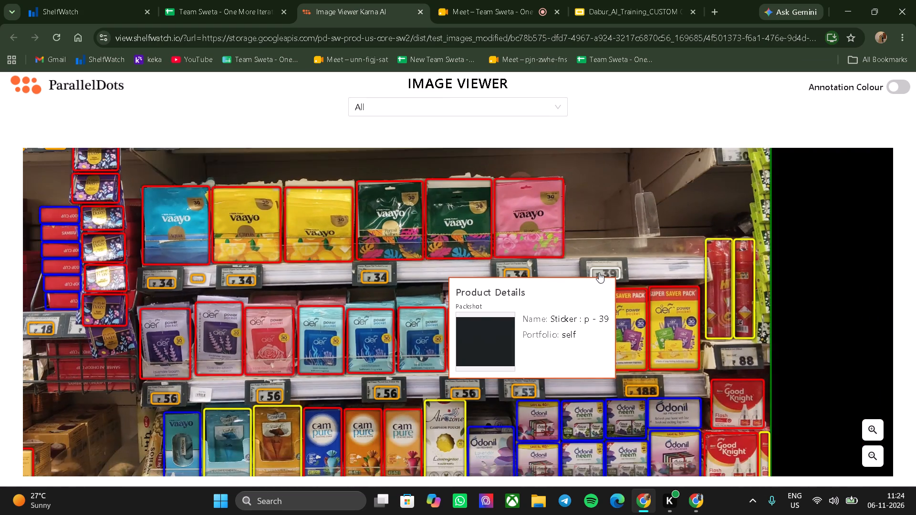
pyautogui.scroll(-5, 599, 272)
pyautogui.scroll(10, 602, 259)
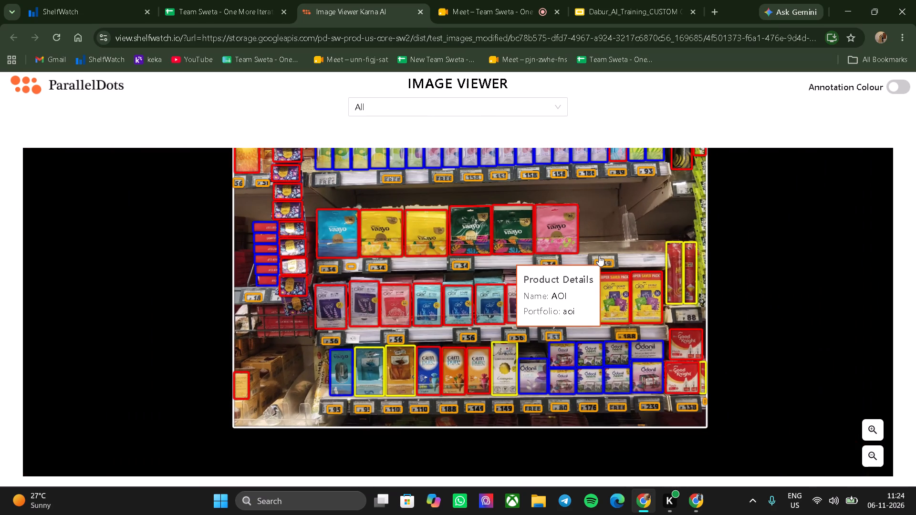
# Check the OCR labels on the price stickers along the Aer power pocket shelf against their printed prices.
pyautogui.scroll(3, 352, 358)
pyautogui.scroll(-13, 356, 340)
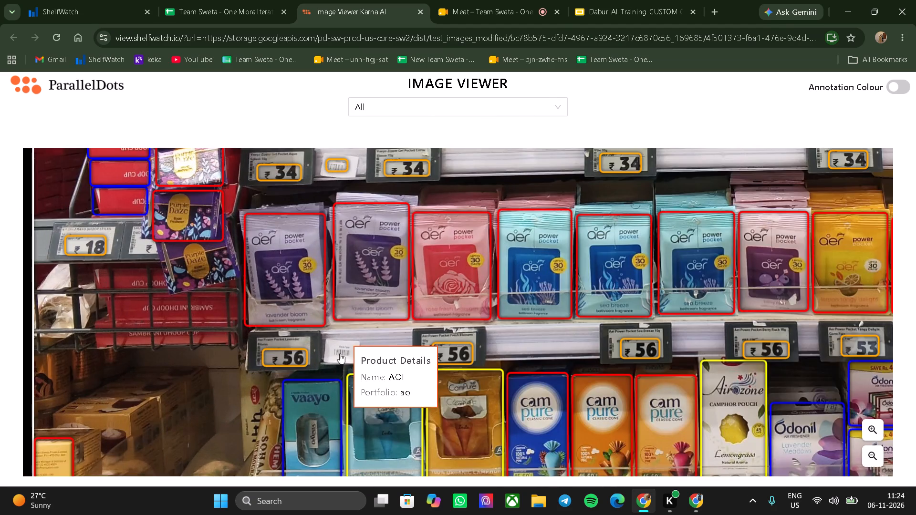
pyautogui.scroll(-14, 332, 357)
pyautogui.scroll(5, 24, 271)
pyautogui.scroll(-4, 116, 326)
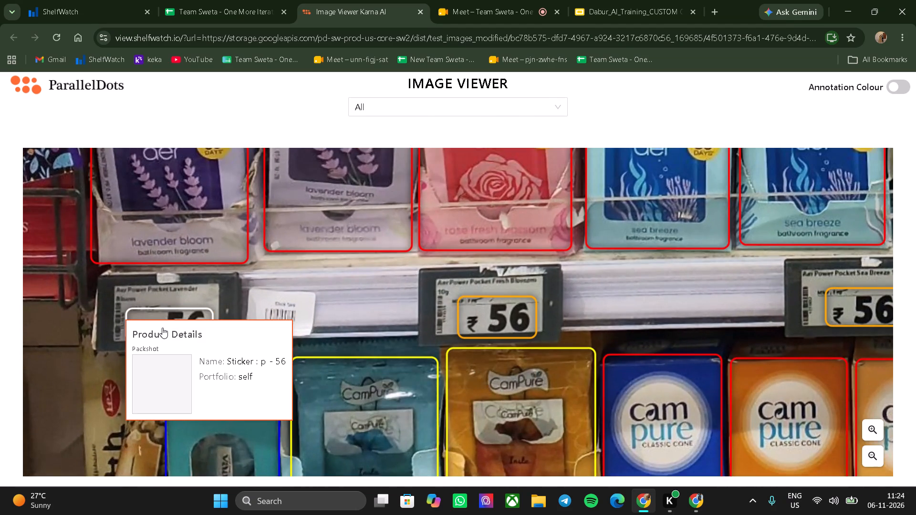
pyautogui.scroll(9, 137, 311)
pyautogui.scroll(-5, 365, 309)
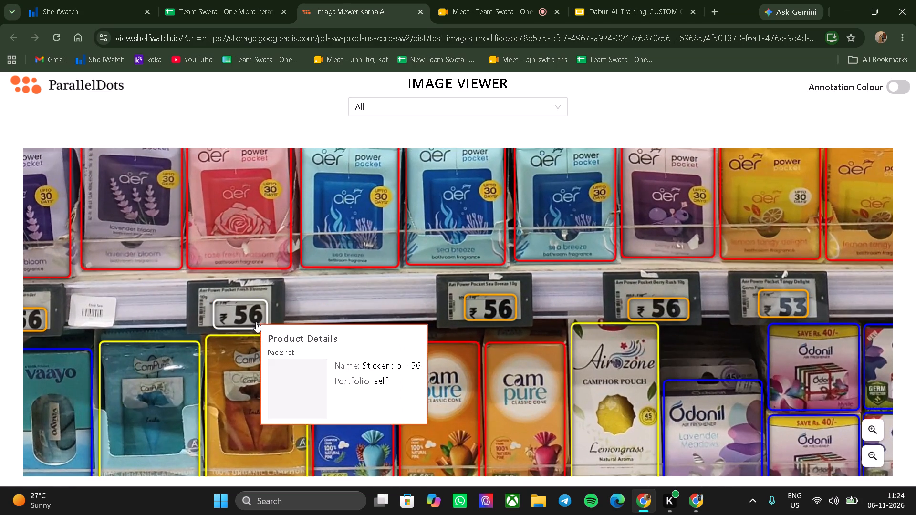
pyautogui.scroll(4, 218, 288)
pyautogui.scroll(-5, 551, 309)
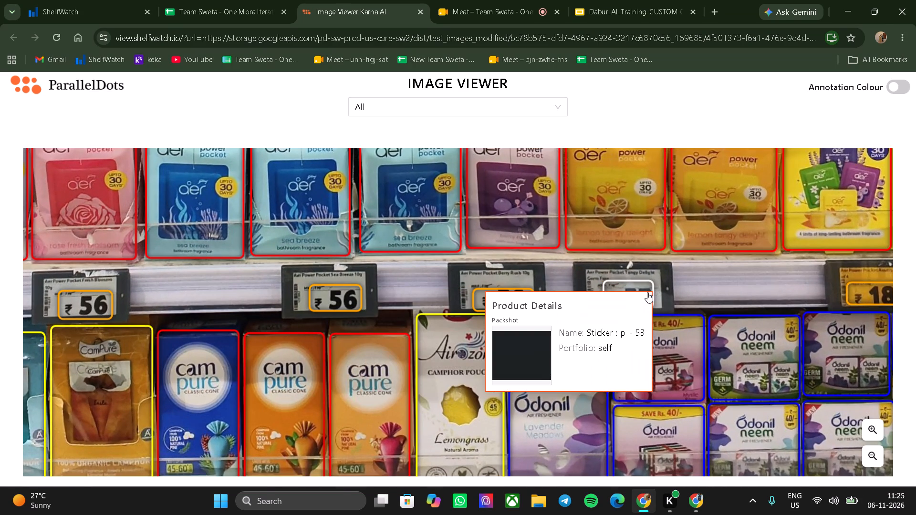
pyautogui.scroll(-5, 362, 278)
pyautogui.scroll(12, 364, 274)
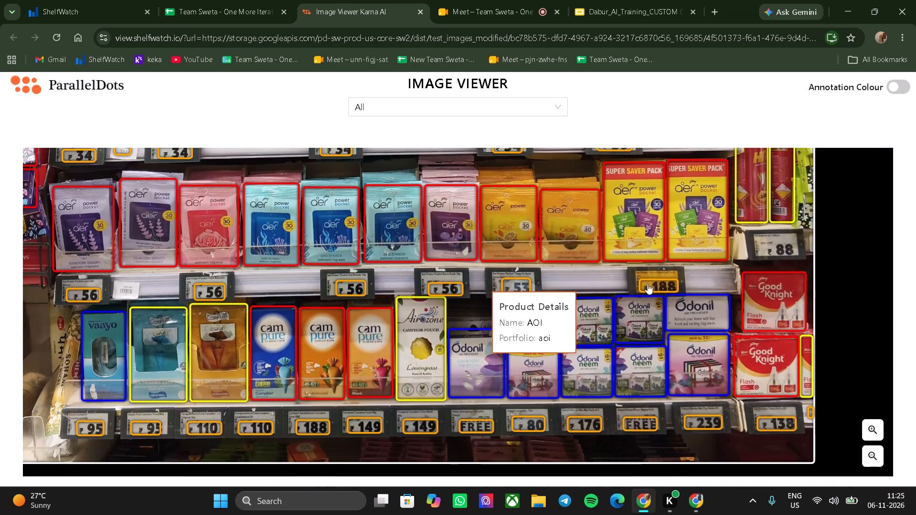
pyautogui.scroll(-1, 638, 284)
# Check the OCR labels on the bottom shelf's Vaayo, camphor and Odonil price stickers against their printed text.
pyautogui.scroll(5, 592, 268)
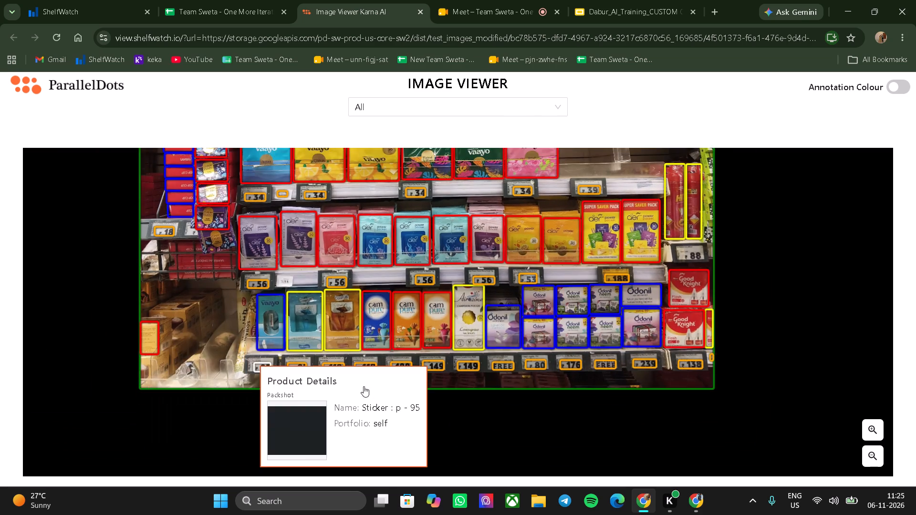
pyautogui.scroll(-15, 341, 386)
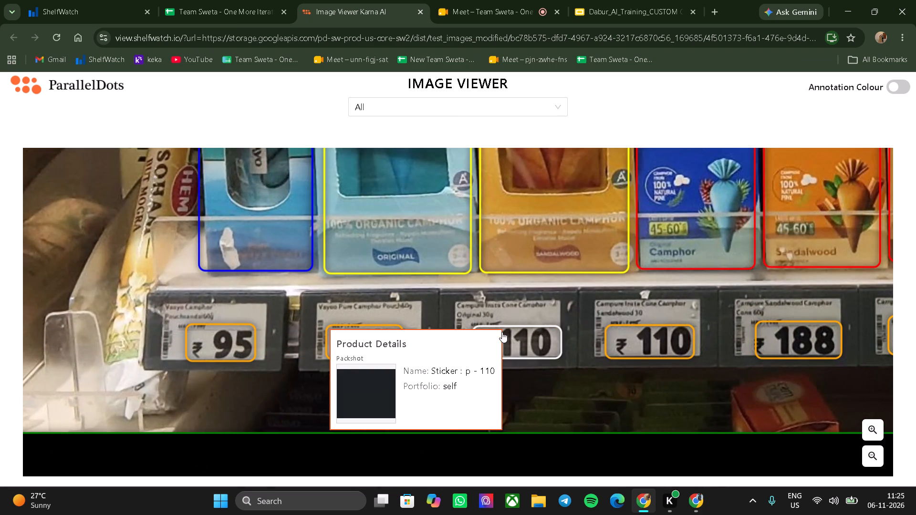
pyautogui.scroll(10, 241, 283)
pyautogui.scroll(-11, 490, 293)
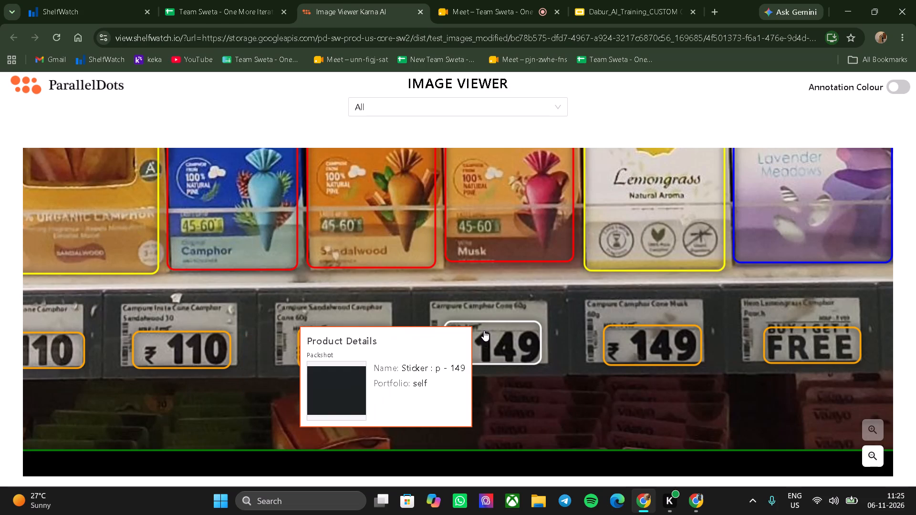
pyautogui.scroll(8, 373, 292)
pyautogui.scroll(-5, 705, 300)
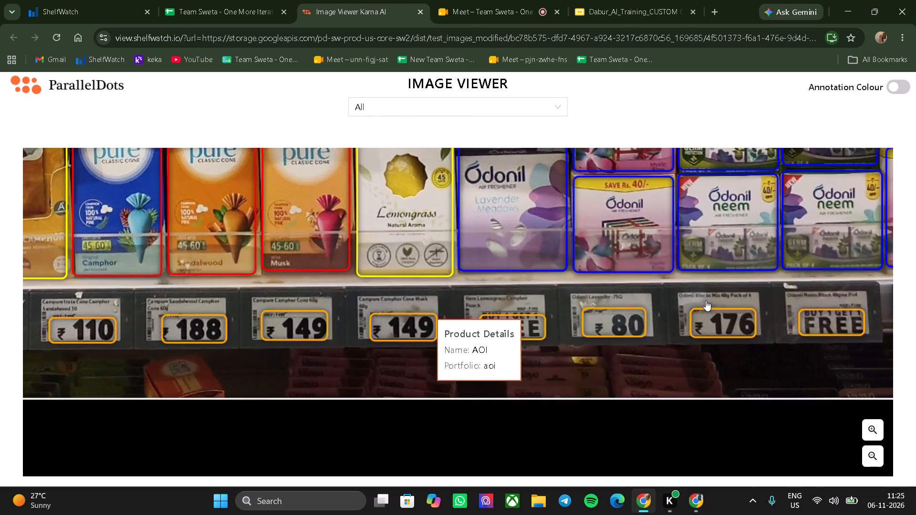
pyautogui.scroll(-4, 706, 300)
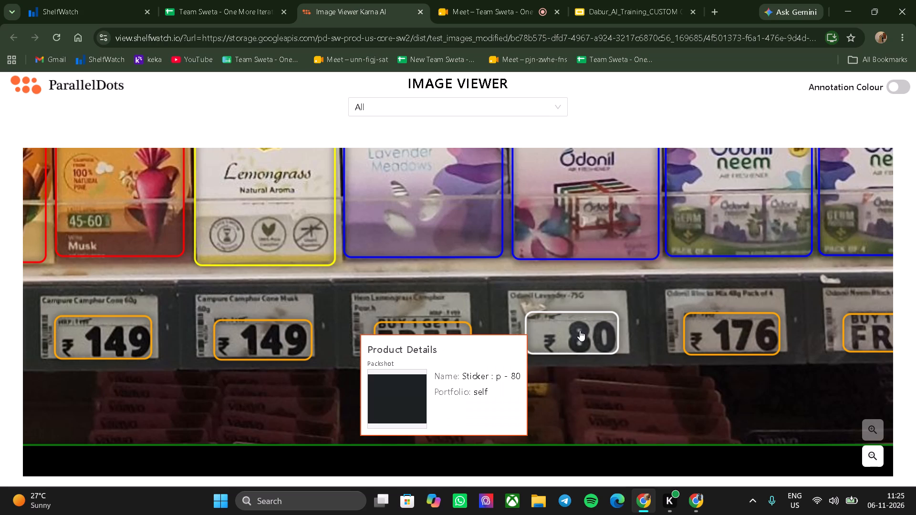
pyautogui.scroll(9, 479, 287)
pyautogui.scroll(-4, 841, 275)
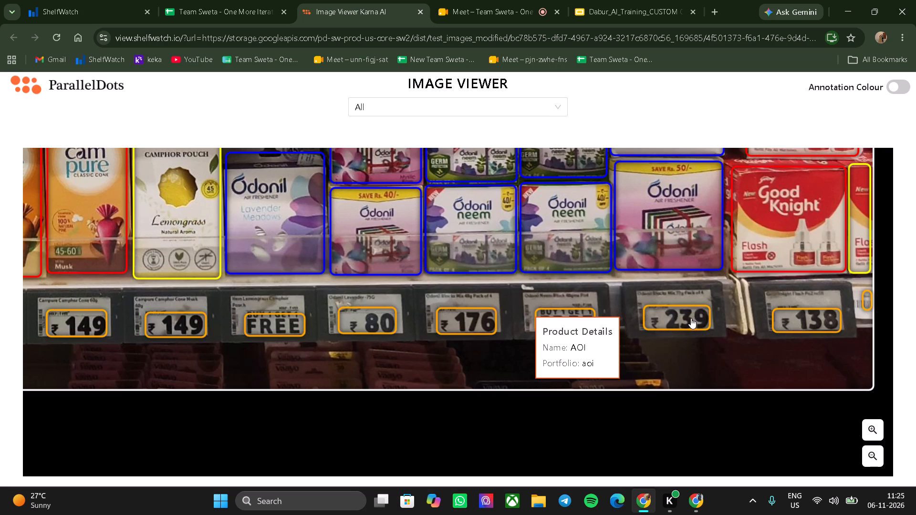
# Check the OCR labels on the Good Knight price sticker and the small barcode label at the bottom shelf's right end.
pyautogui.scroll(-5, 810, 321)
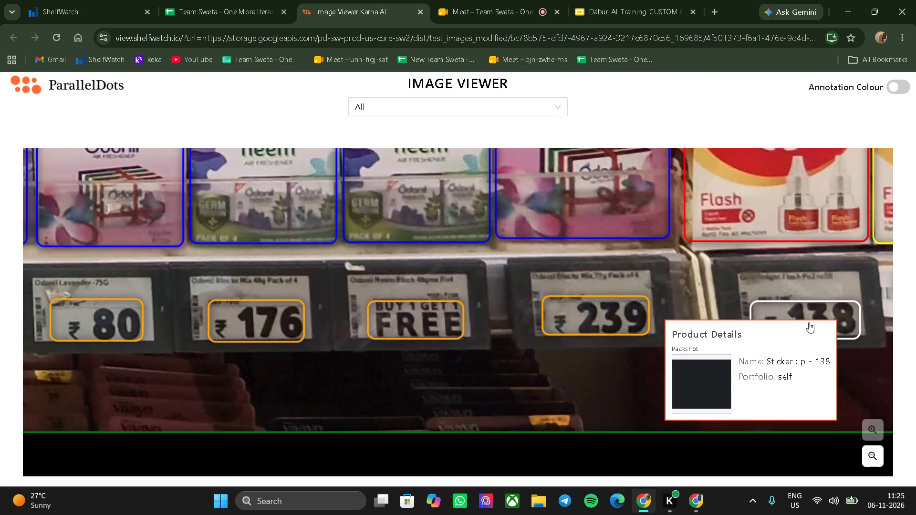
pyautogui.scroll(-9, 809, 322)
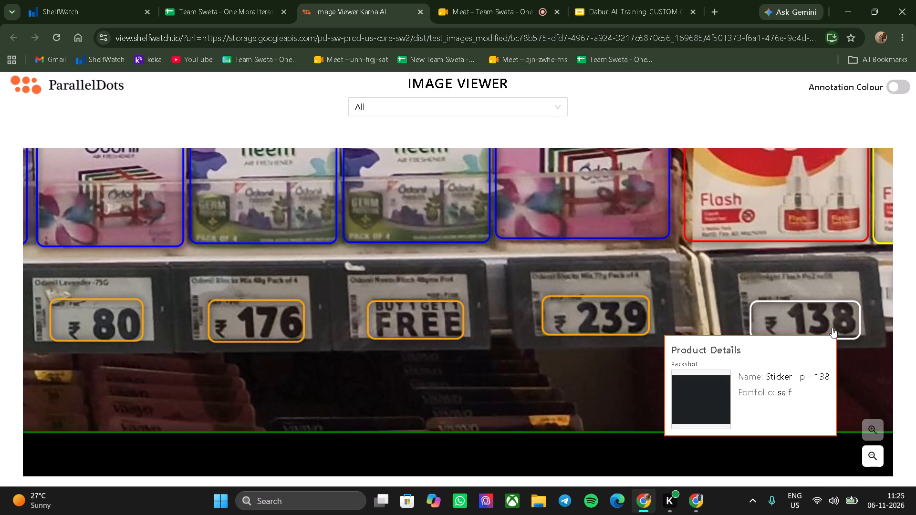
pyautogui.scroll(-7, 832, 328)
pyautogui.scroll(6, 778, 290)
pyautogui.scroll(-6, 774, 282)
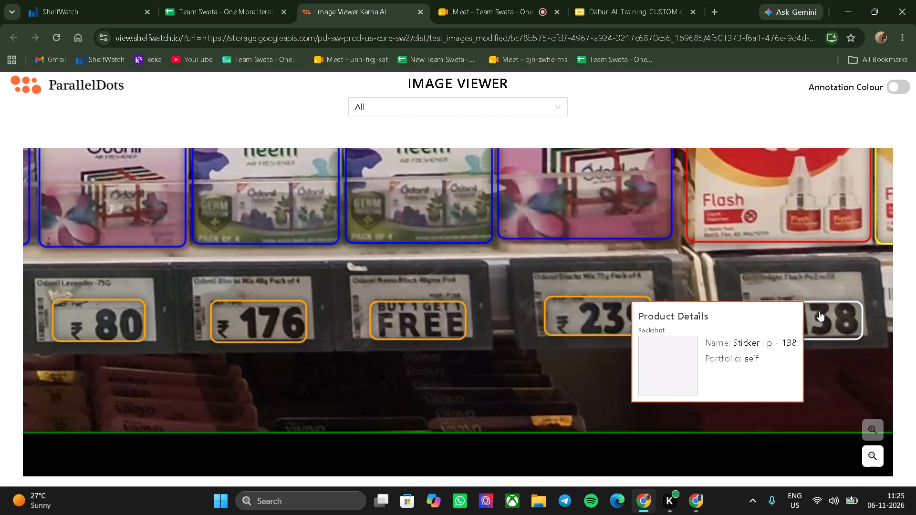
pyautogui.scroll(2, 559, 345)
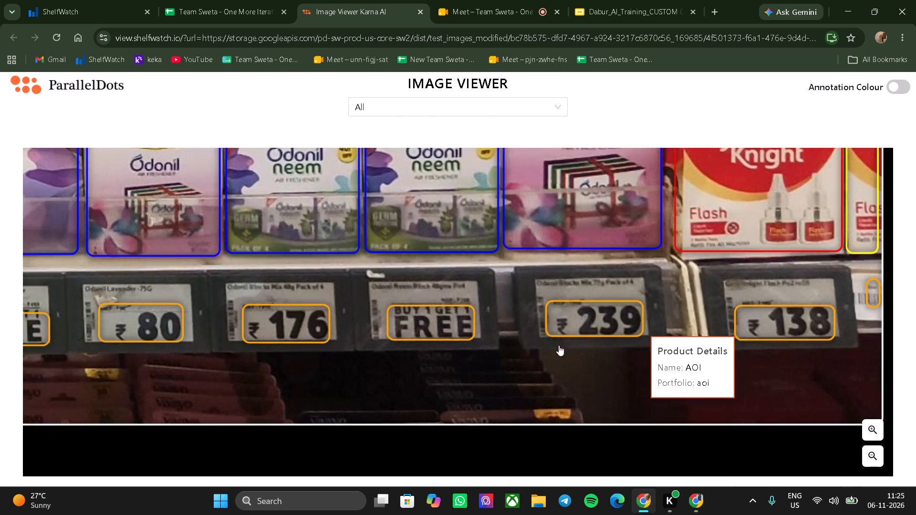
pyautogui.scroll(7, 559, 345)
pyautogui.scroll(-11, 707, 310)
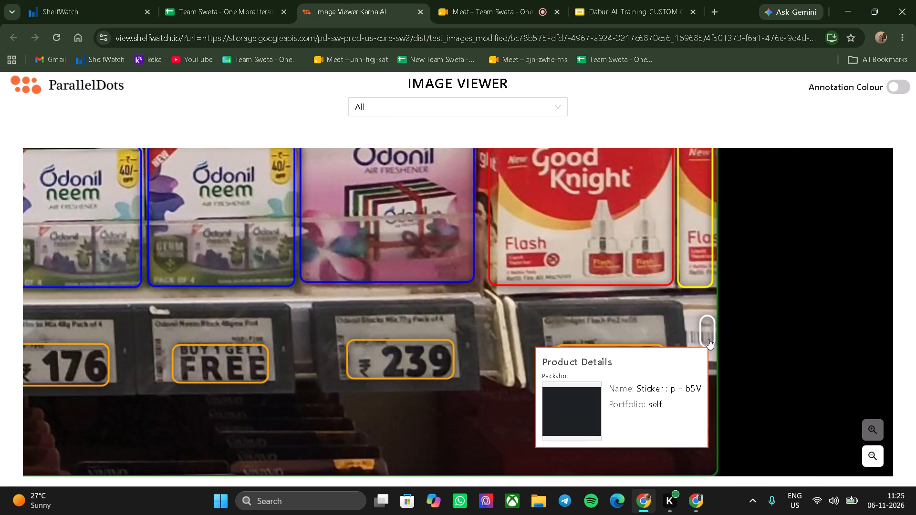
pyautogui.scroll(11, 660, 314)
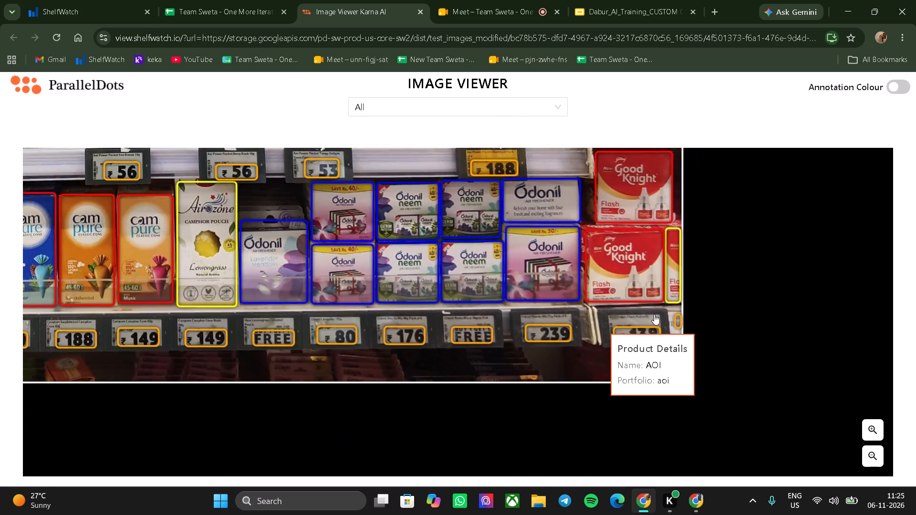
# In the Dabur Sticker Qc-6 Nov sheet, enter 3 as row 4's Sticker OCR correct annotations.
pyautogui.click(187, 2)
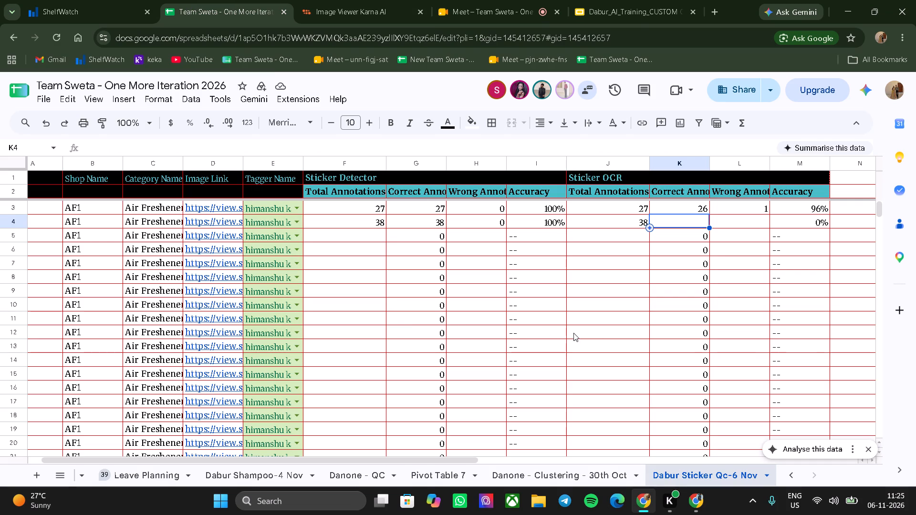
pyautogui.press('3')
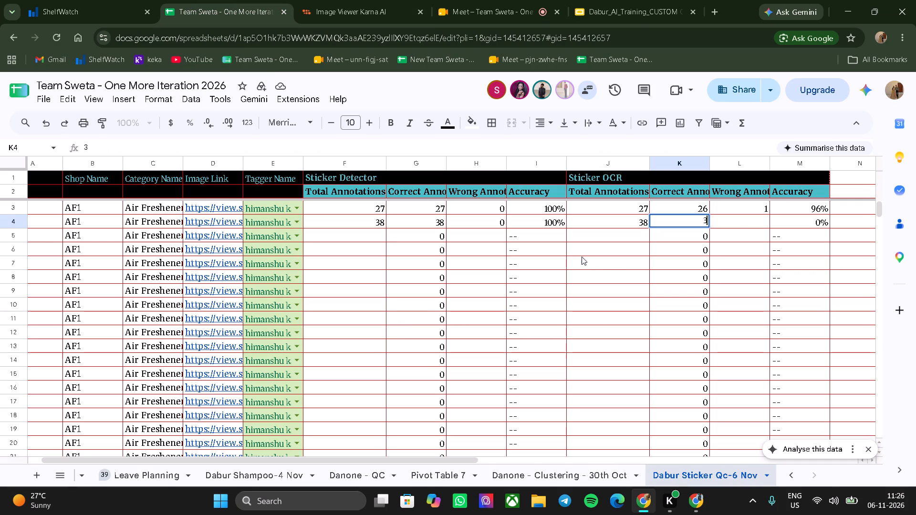
pyautogui.click(579, 242)
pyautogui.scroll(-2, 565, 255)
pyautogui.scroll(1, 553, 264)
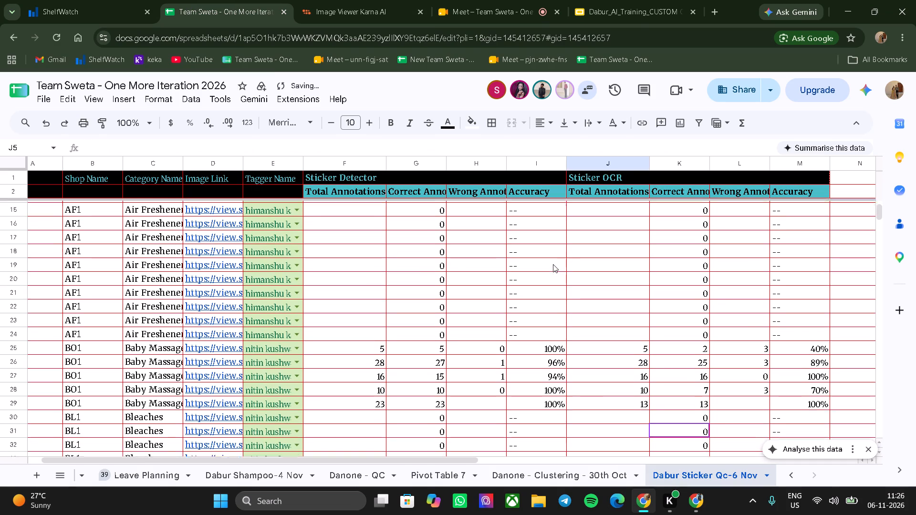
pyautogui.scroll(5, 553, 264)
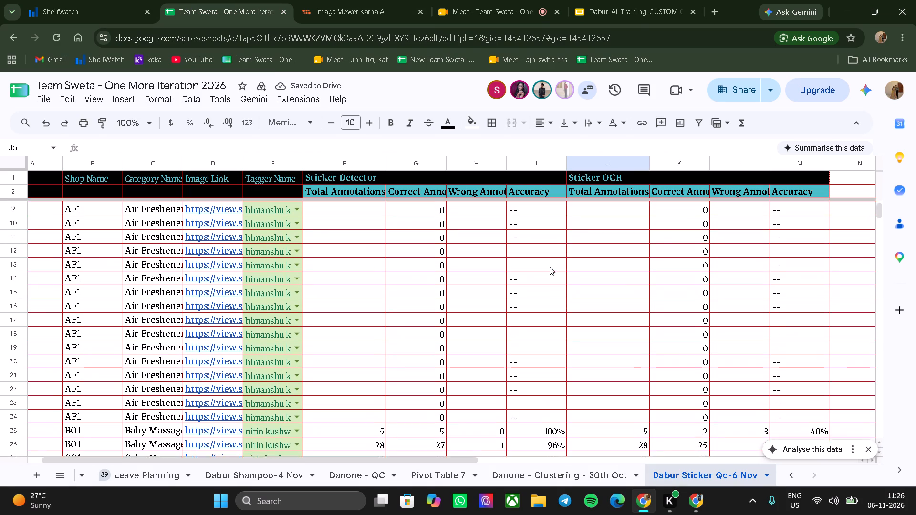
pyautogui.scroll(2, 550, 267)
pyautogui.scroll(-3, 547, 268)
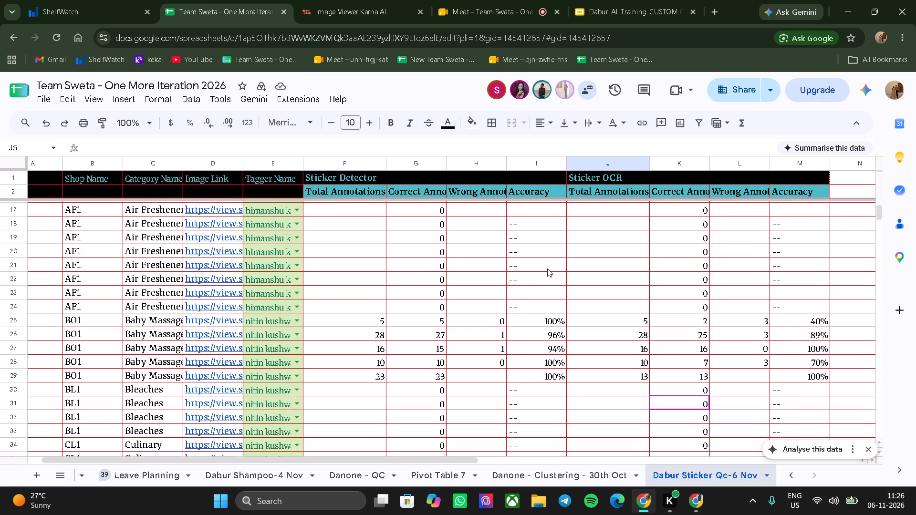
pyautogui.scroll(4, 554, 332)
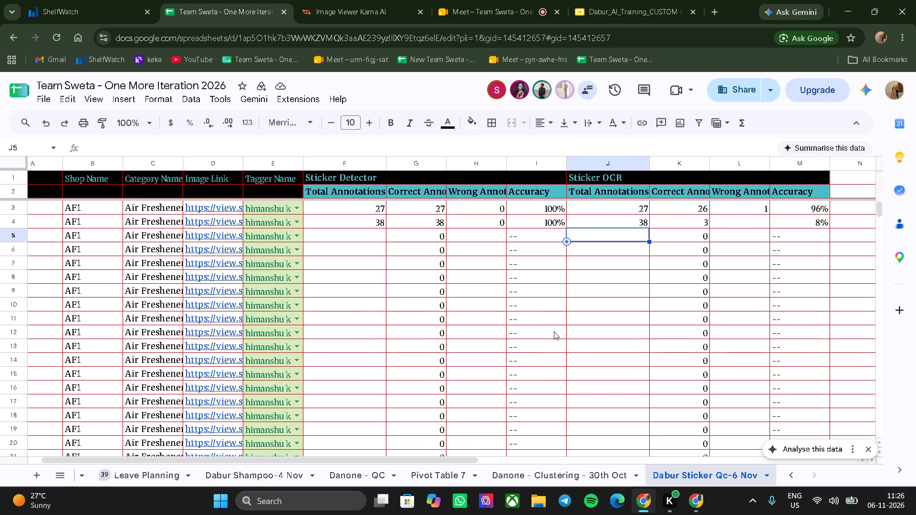
# Open the image link in row 5 and close the previous entry's image viewer tab.
pyautogui.click(364, 236)
pyautogui.click(197, 235)
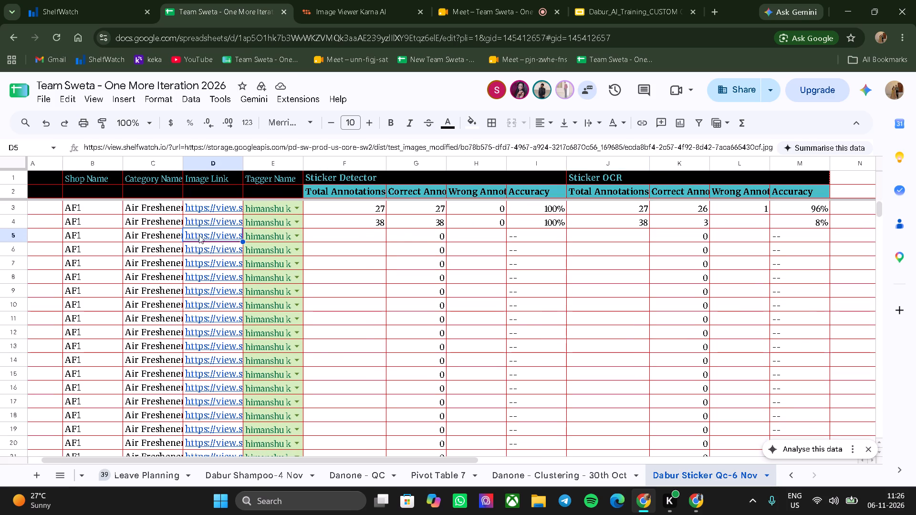
pyautogui.click(227, 240)
pyautogui.click(244, 255)
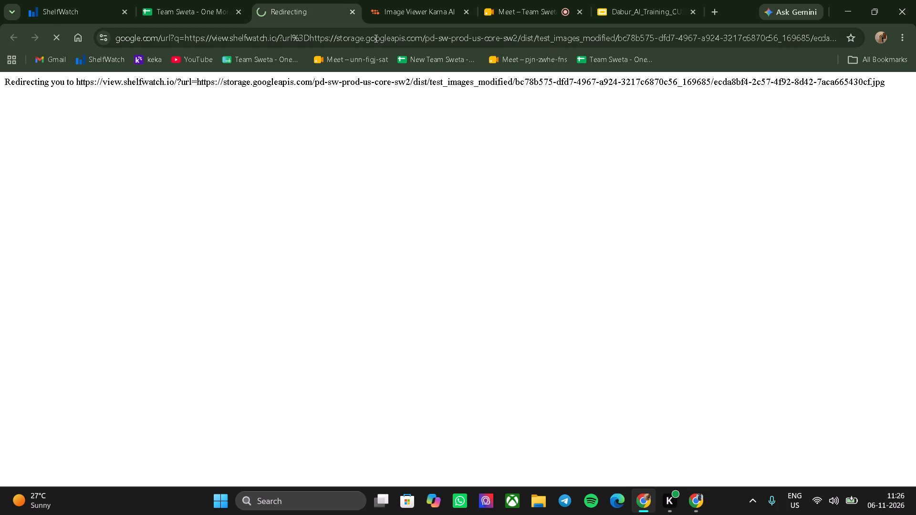
pyautogui.click(462, 12)
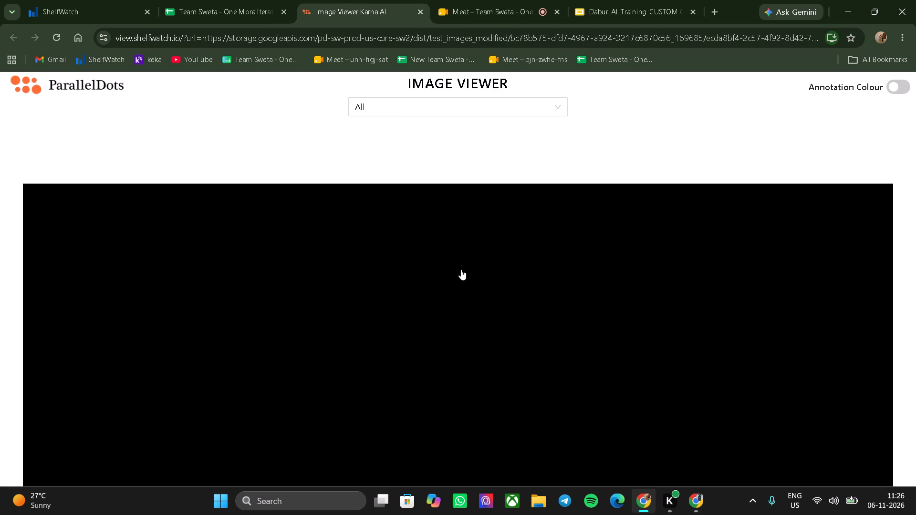
# Examine the whole row 5 shelf image and count the orange sticker boxes along both shelves.
pyautogui.scroll(5, 469, 254)
pyautogui.scroll(-4, 371, 154)
pyautogui.scroll(4, 361, 181)
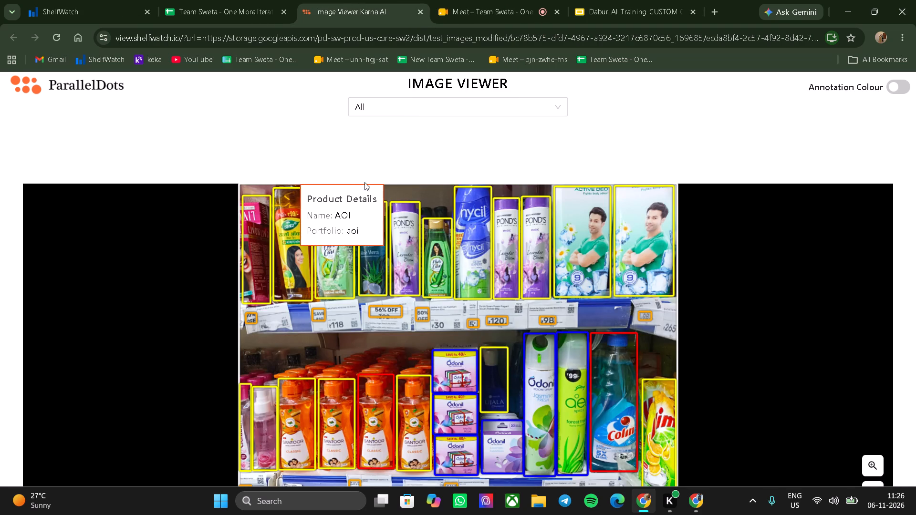
pyautogui.scroll(-9, 551, 328)
pyautogui.scroll(15, 561, 341)
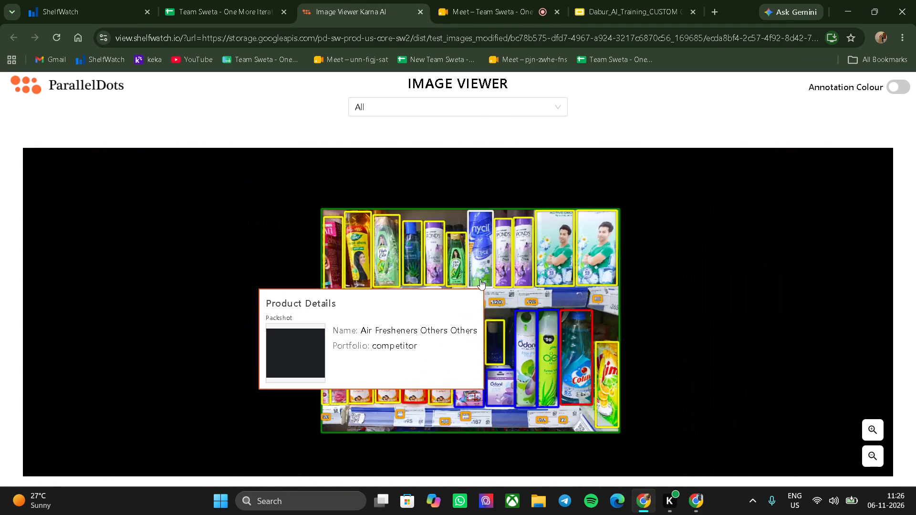
pyautogui.scroll(-3, 461, 295)
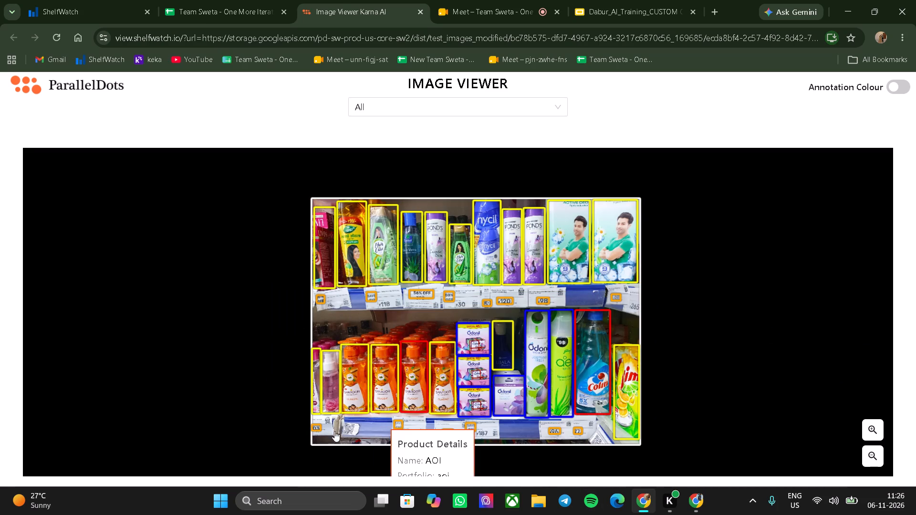
# In the sheet, enter 14 as row 5's total annotations for both Sticker Detector and Sticker OCR.
pyautogui.click(197, 16)
pyautogui.click(353, 240)
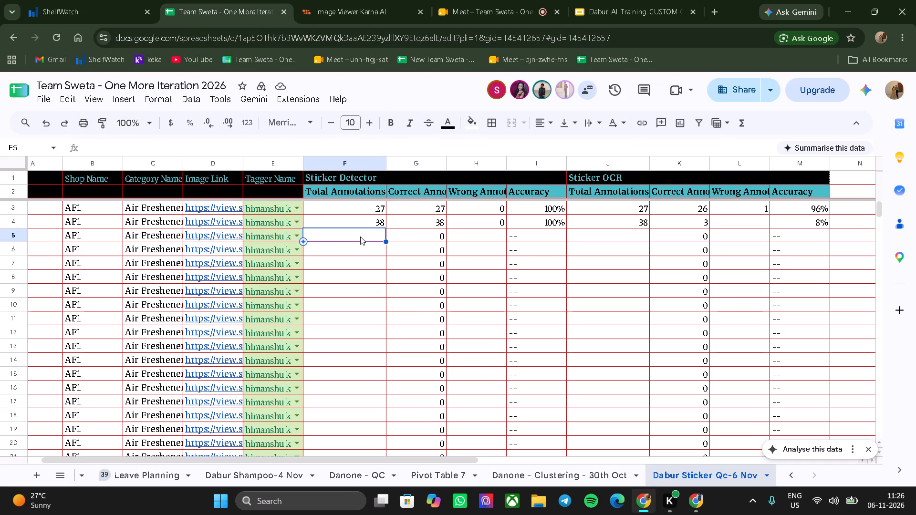
pyautogui.press('1')
pyautogui.press('4')
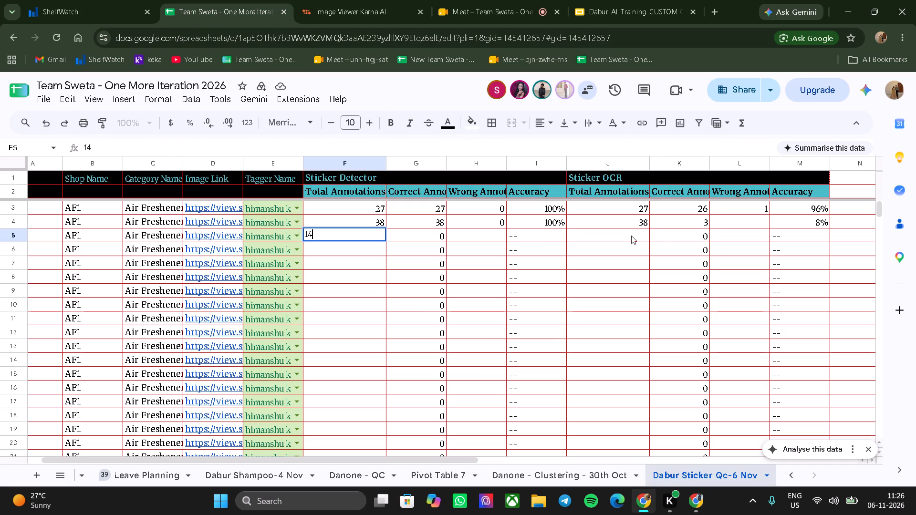
pyautogui.click(631, 236)
pyautogui.press('1')
pyautogui.press('4')
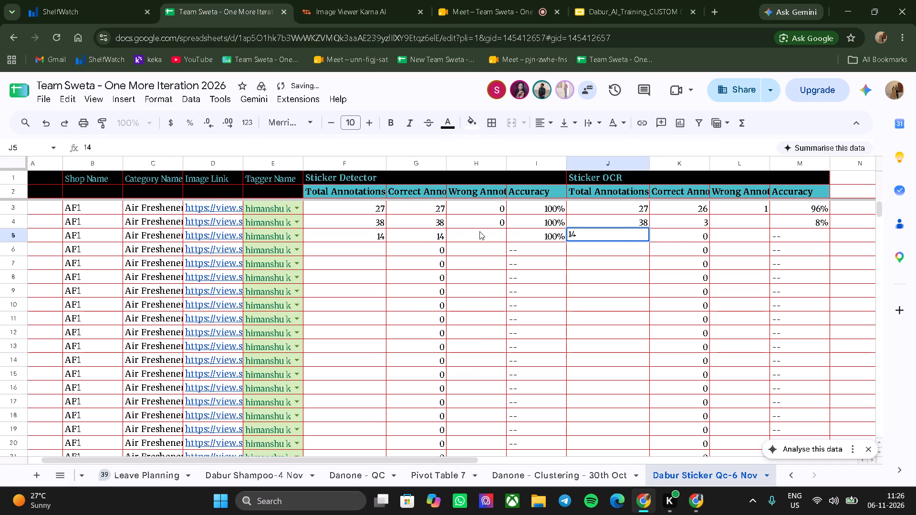
pyautogui.click(479, 231)
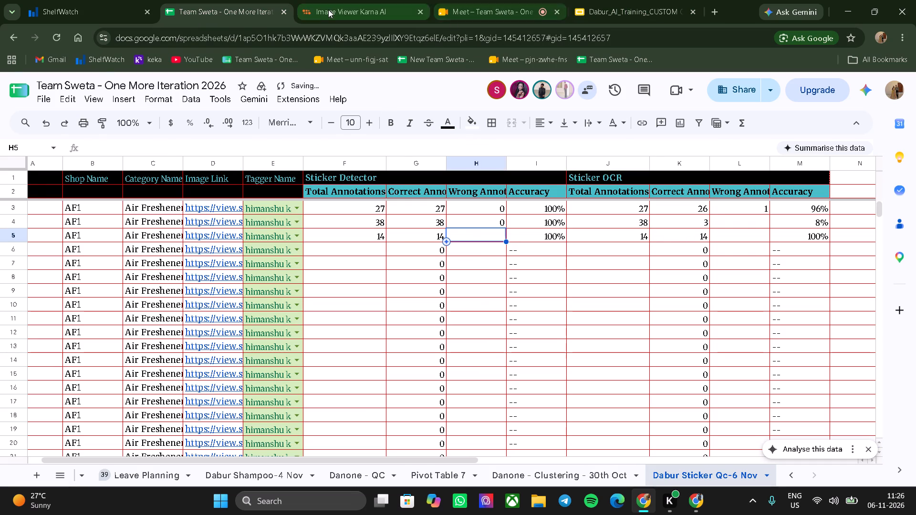
# Check the OCR labels on the upper shelf's discount and price stickers in the row 5 image against their printed text.
pyautogui.click(329, 9)
pyautogui.scroll(1, 325, 292)
pyautogui.scroll(-20, 332, 299)
pyautogui.scroll(-2, 332, 299)
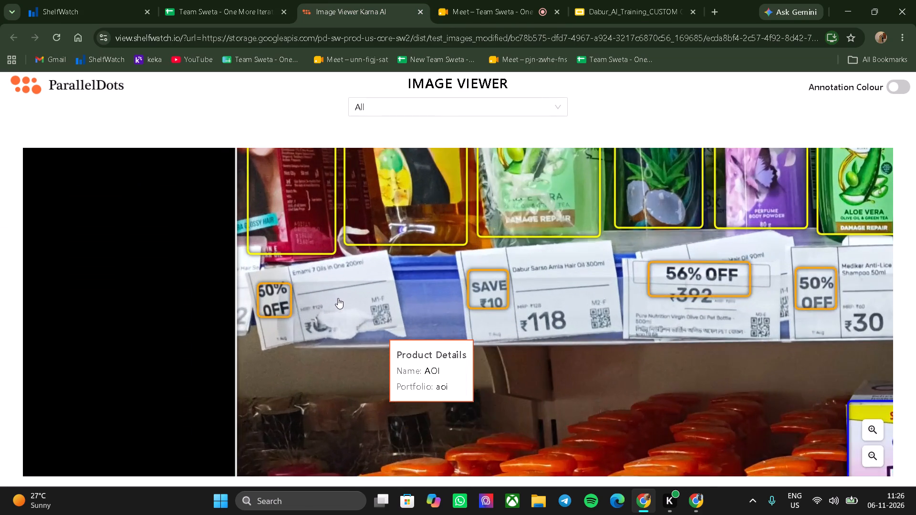
pyautogui.scroll(8, 235, 288)
pyautogui.scroll(-6, 532, 333)
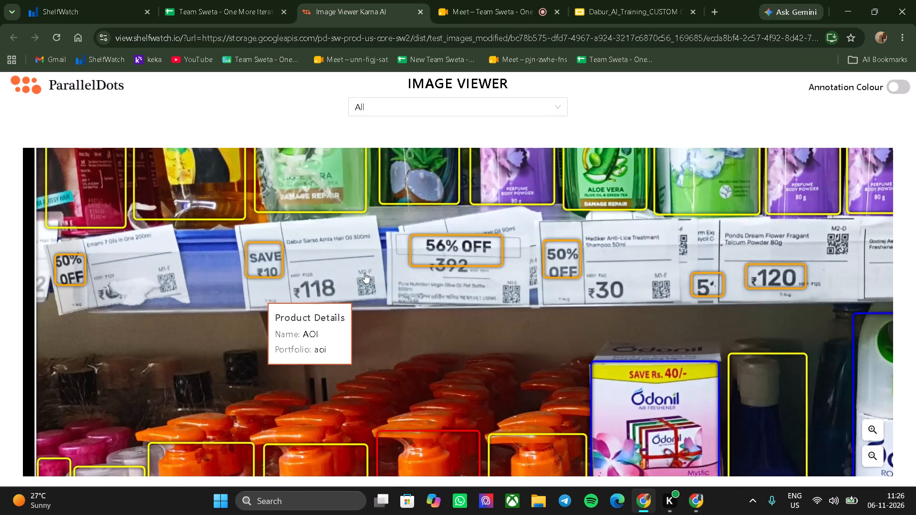
pyautogui.scroll(5, 407, 248)
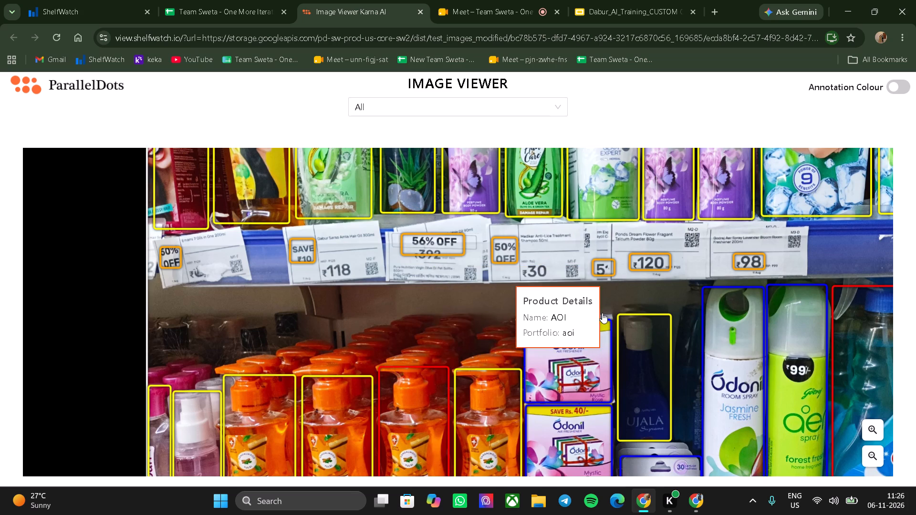
pyautogui.scroll(5, 601, 277)
pyautogui.scroll(-5, 603, 288)
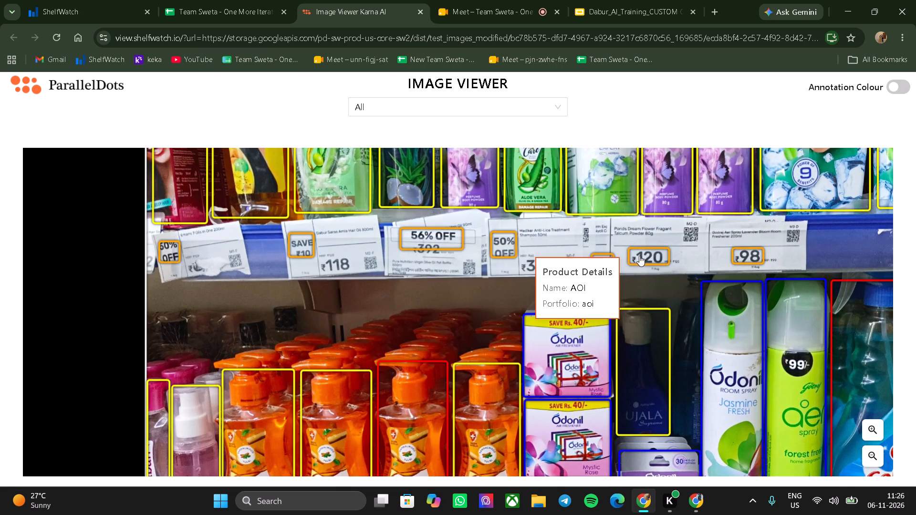
pyautogui.scroll(2, 677, 215)
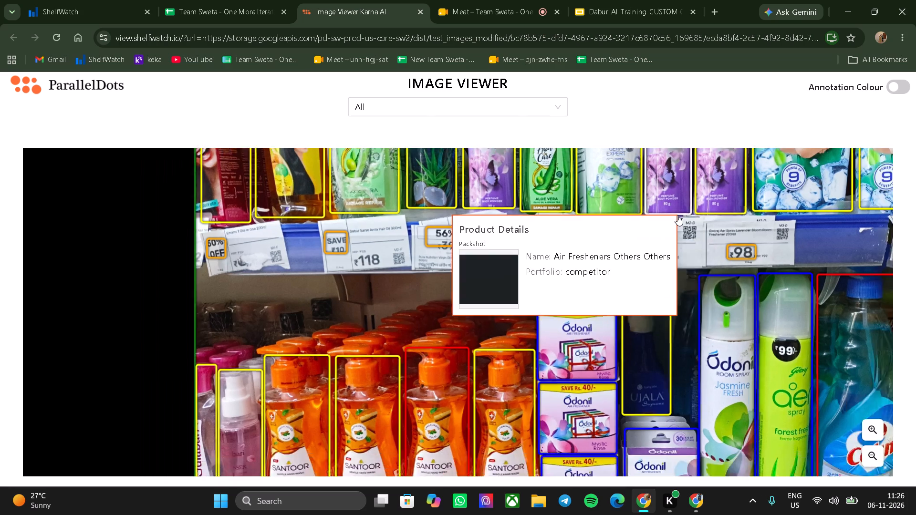
pyautogui.scroll(6, 677, 215)
pyautogui.scroll(-14, 834, 247)
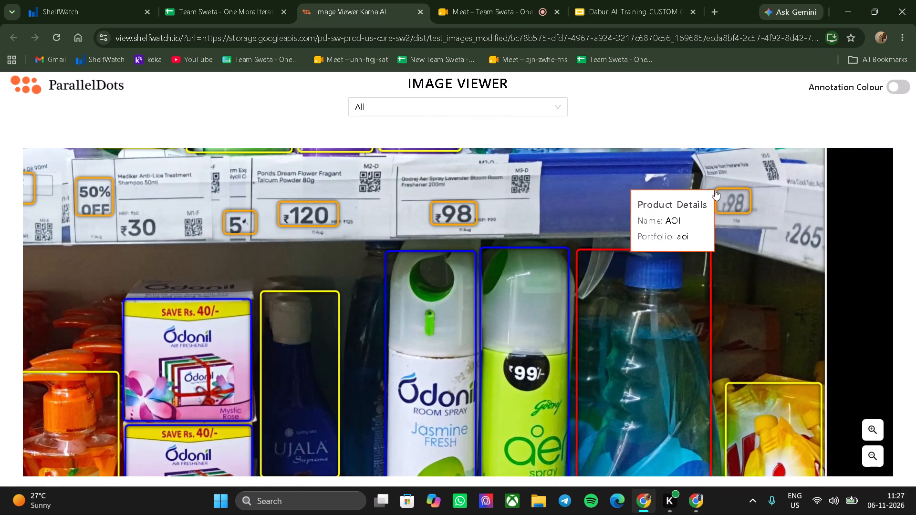
# Check the OCR labels on the lower shelf's stickers, from 03 to 77, against their printed text.
pyautogui.scroll(13, 728, 202)
pyautogui.scroll(-8, 509, 461)
pyautogui.scroll(-4, 279, 201)
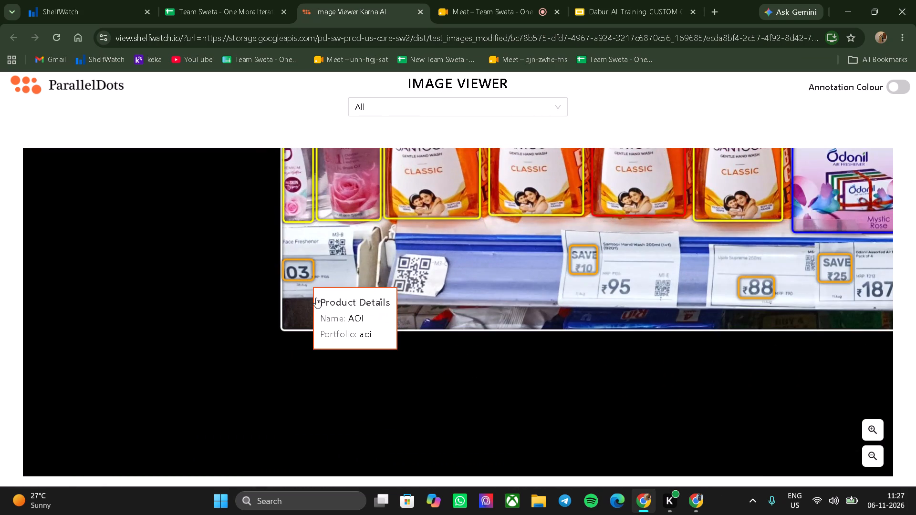
pyautogui.scroll(9, 294, 261)
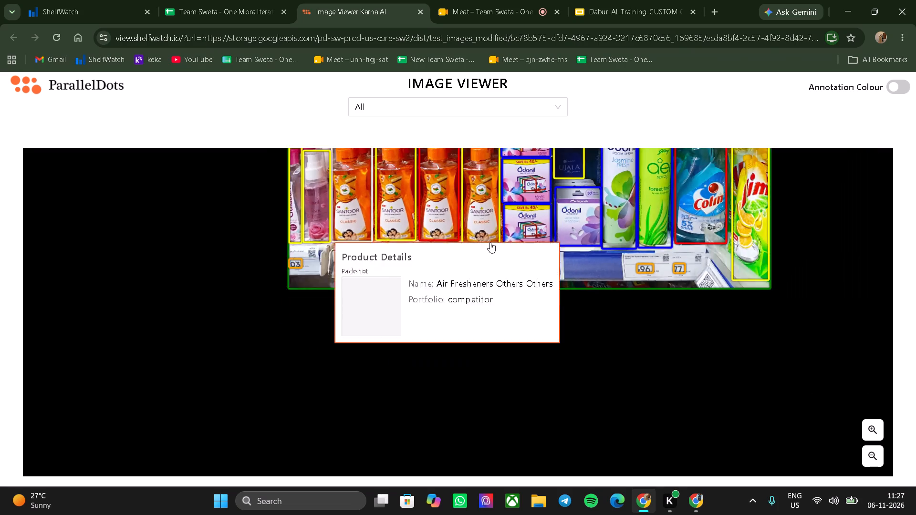
pyautogui.scroll(-12, 531, 246)
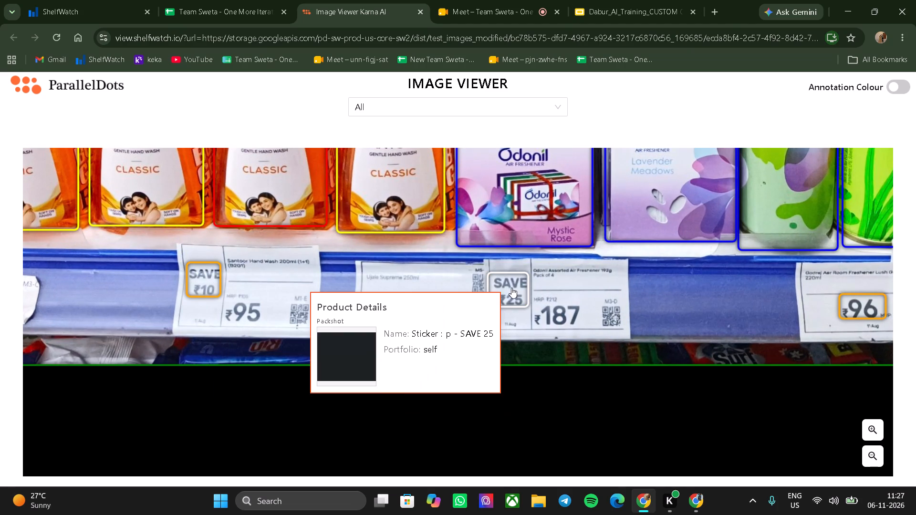
pyautogui.scroll(5, 385, 283)
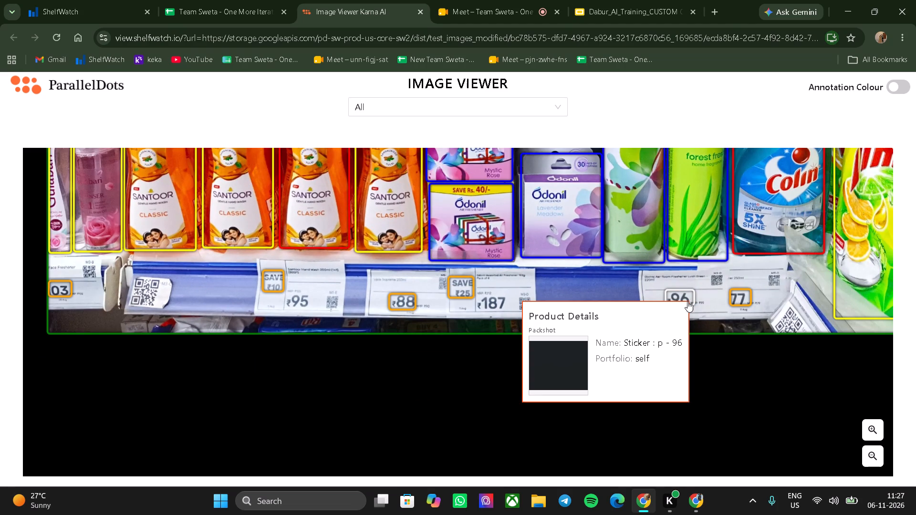
pyautogui.scroll(1, 719, 302)
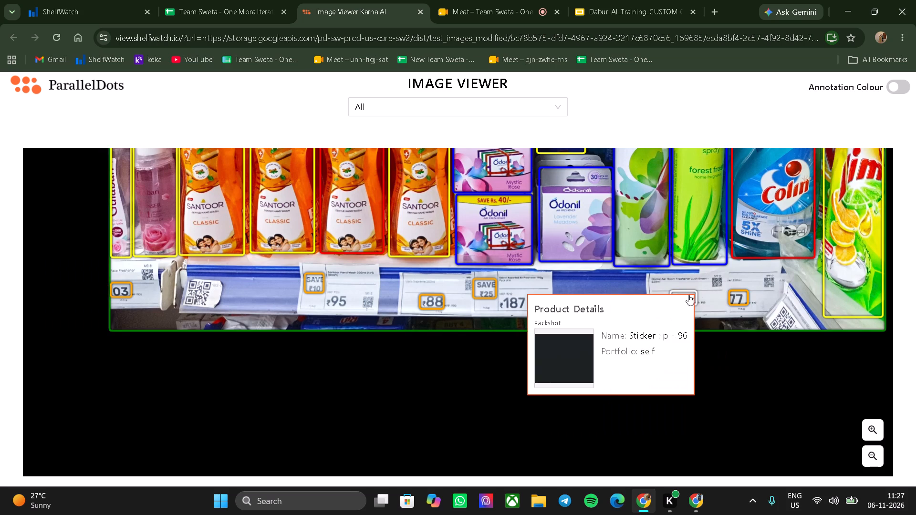
pyautogui.scroll(-2, 408, 443)
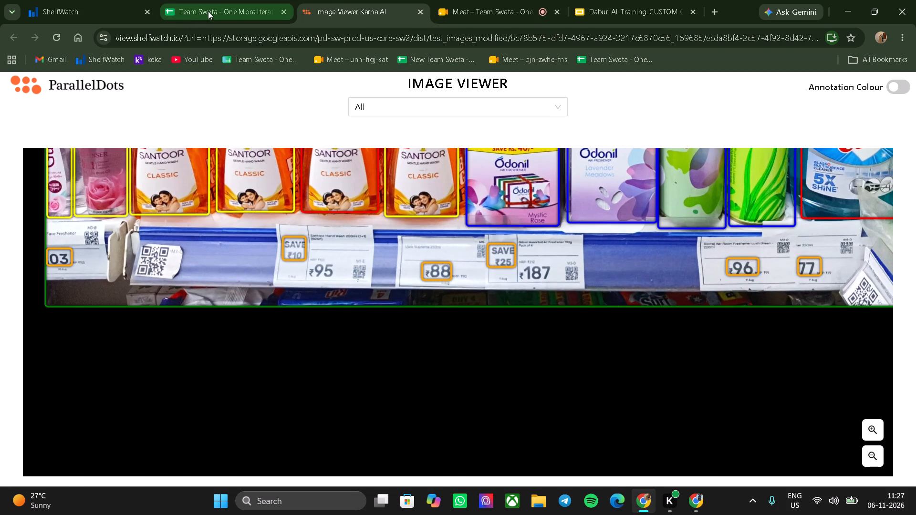
# In the sheet, enter 0 as row 5's Sticker Detector wrong annotations and select its Sticker OCR wrong annotations cell.
pyautogui.click(208, 11)
pyautogui.press('0')
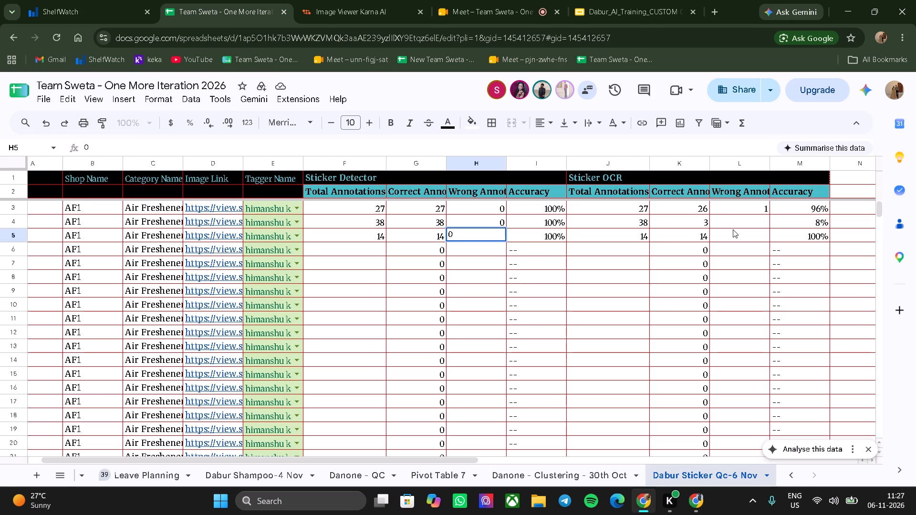
pyautogui.click(664, 237)
pyautogui.hscroll(-1, 733, 235)
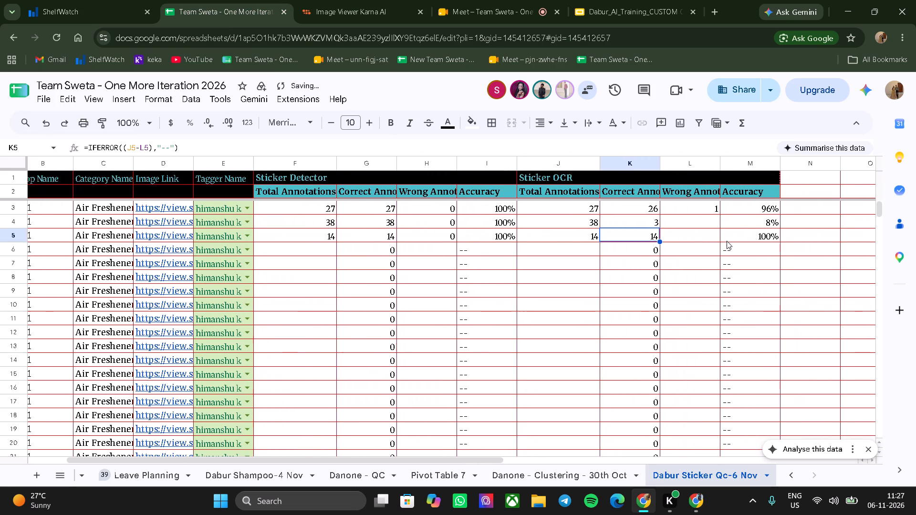
pyautogui.scroll(1, 726, 241)
pyautogui.click(672, 229)
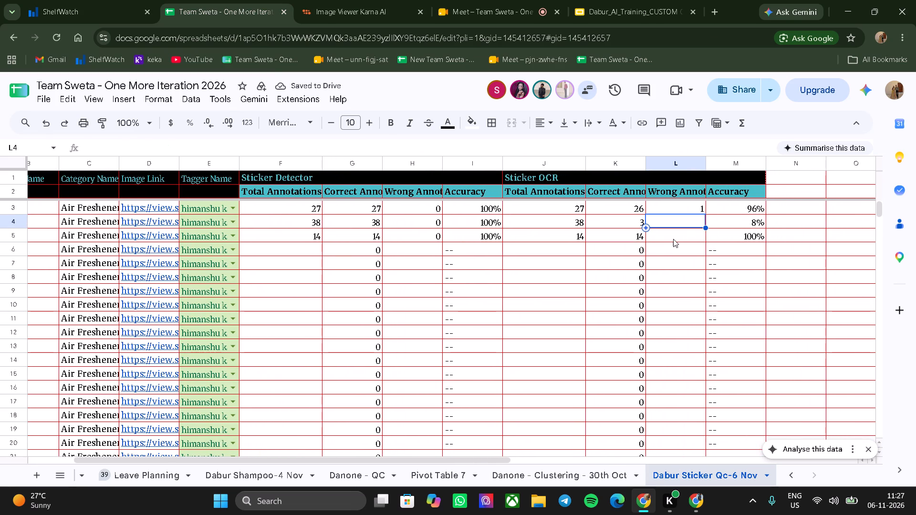
pyautogui.click(674, 237)
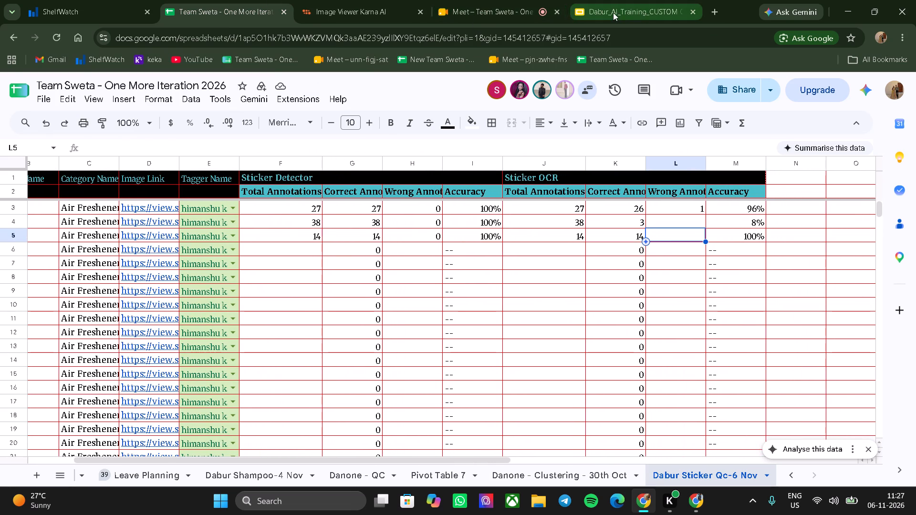
# Return to the row 5 shelf image and recheck the OCR labels on the upper shelf's discount stickers, from 50% OFF to 56% OFF.
pyautogui.click(326, 8)
pyautogui.scroll(4, 302, 334)
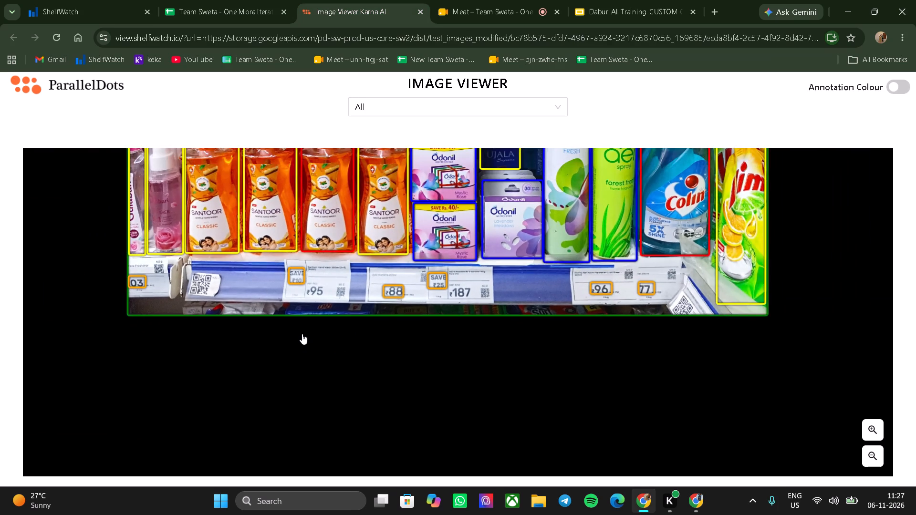
pyautogui.scroll(11, 302, 334)
pyautogui.scroll(-8, 261, 225)
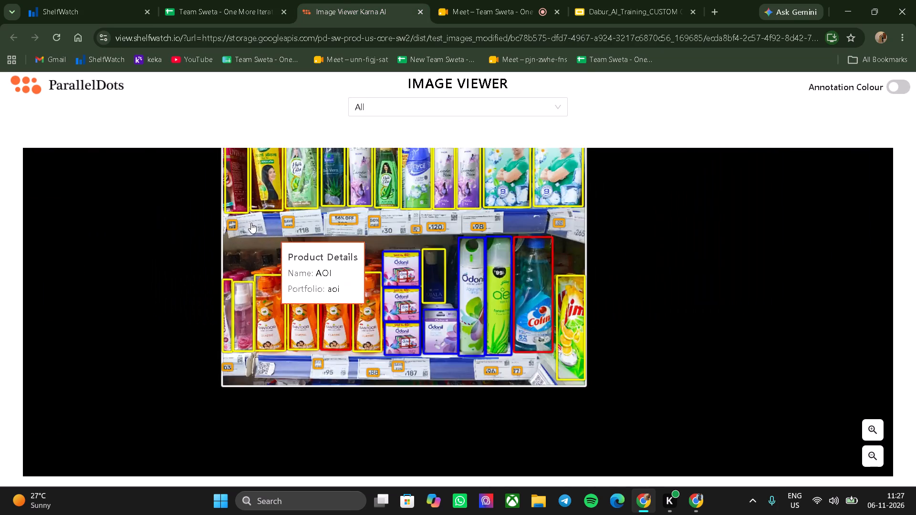
pyautogui.scroll(-12, 251, 223)
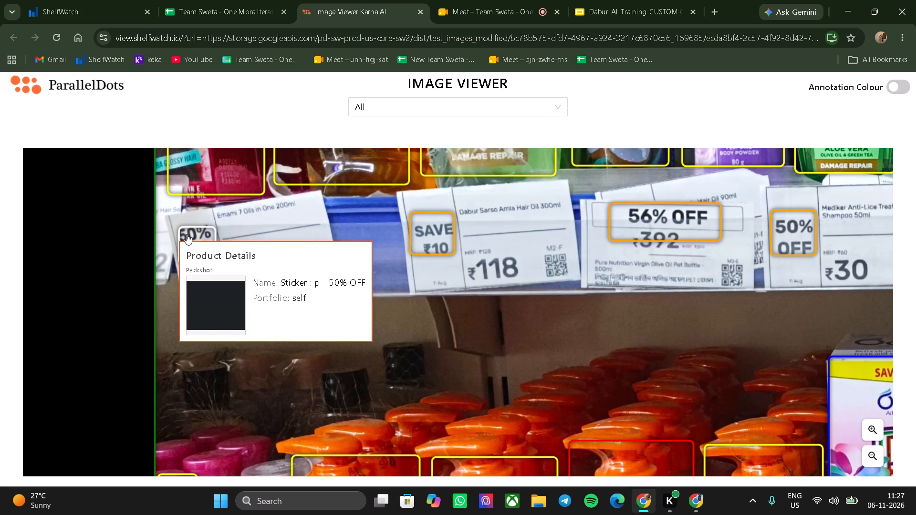
pyautogui.scroll(6, 182, 234)
pyautogui.scroll(-3, 416, 206)
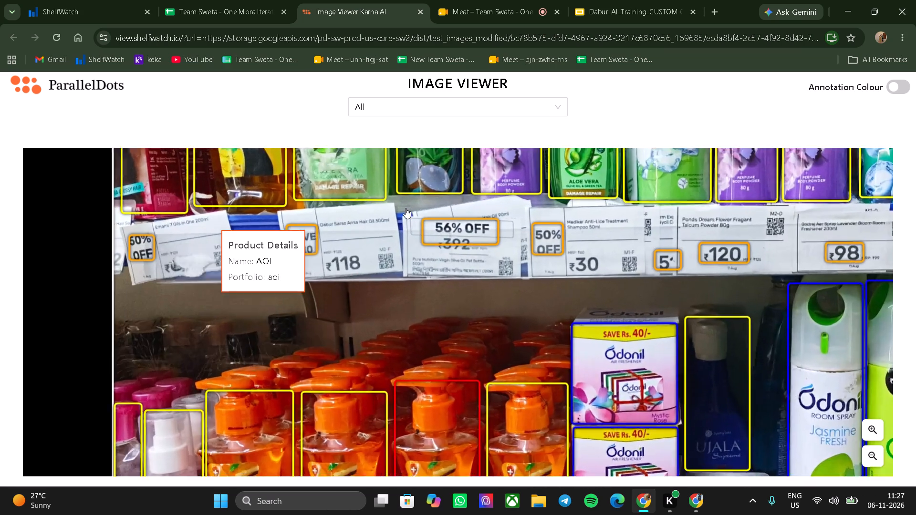
pyautogui.scroll(-2, 406, 208)
pyautogui.scroll(4, 257, 257)
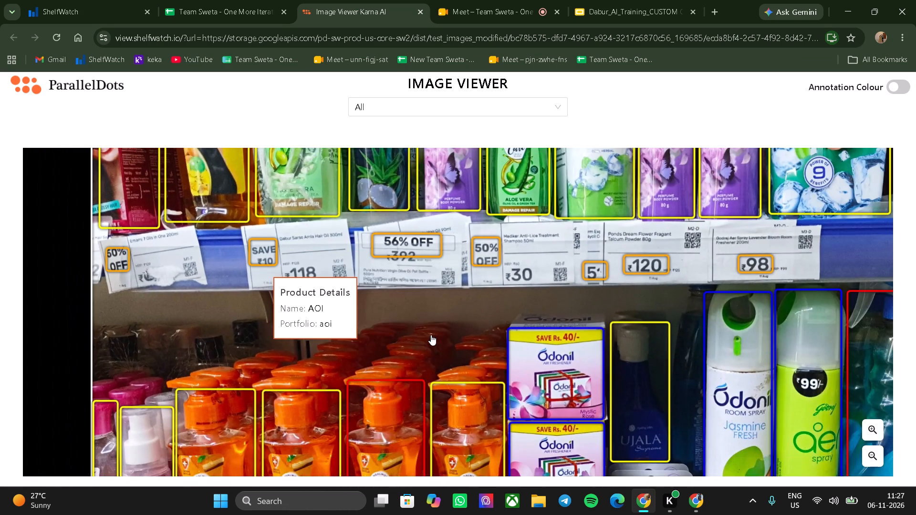
pyautogui.scroll(-2, 431, 335)
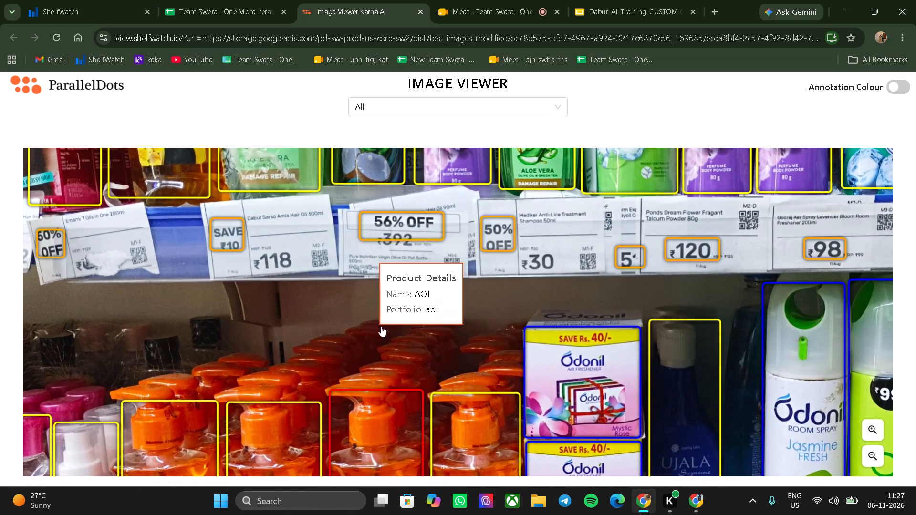
# Recheck the OCR labels on the upper shelf's price stickers, from 120 to the two 98 stickers, against their printed text.
pyautogui.scroll(5, 288, 284)
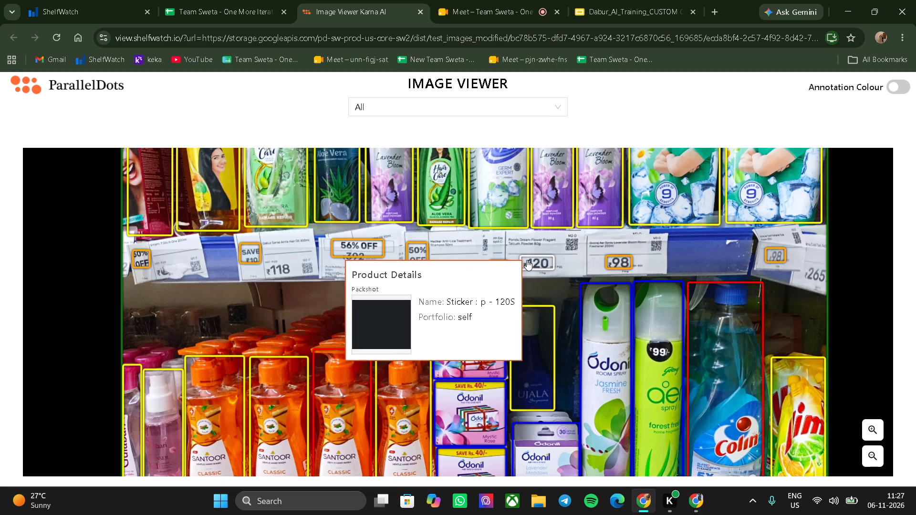
pyautogui.scroll(-13, 529, 263)
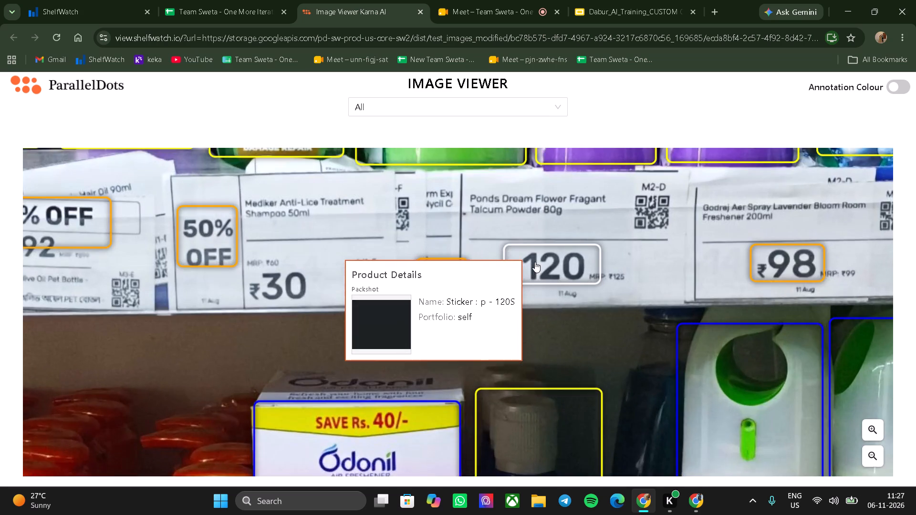
pyautogui.scroll(-5, 535, 262)
pyautogui.scroll(13, 536, 267)
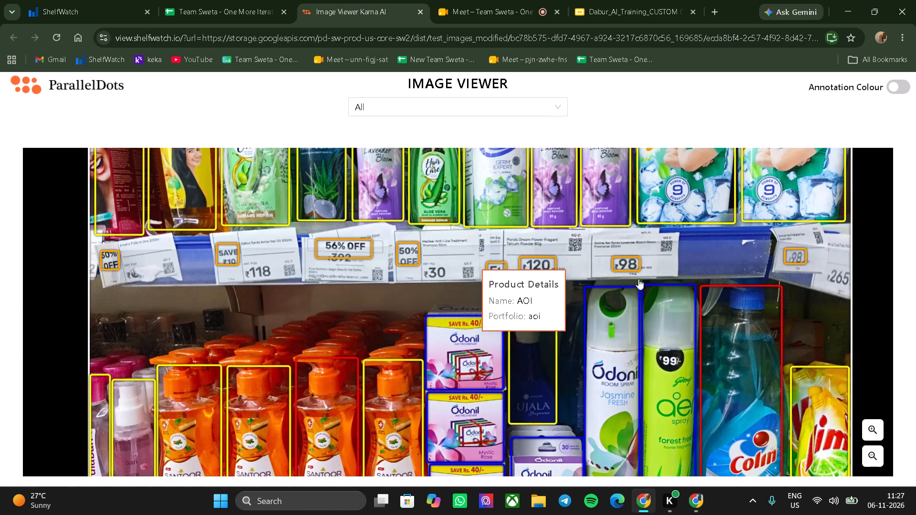
pyautogui.scroll(-13, 709, 254)
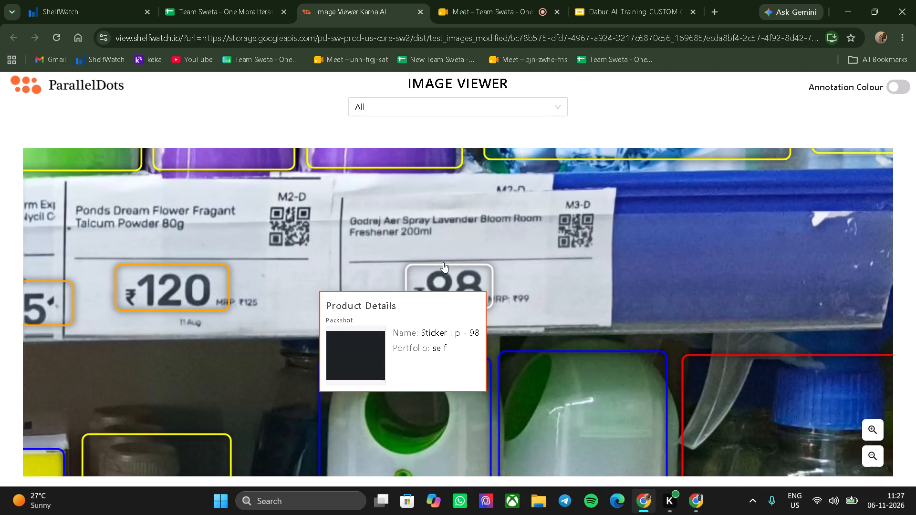
pyautogui.scroll(-1, 444, 261)
pyautogui.scroll(4, 452, 257)
pyautogui.scroll(-5, 595, 267)
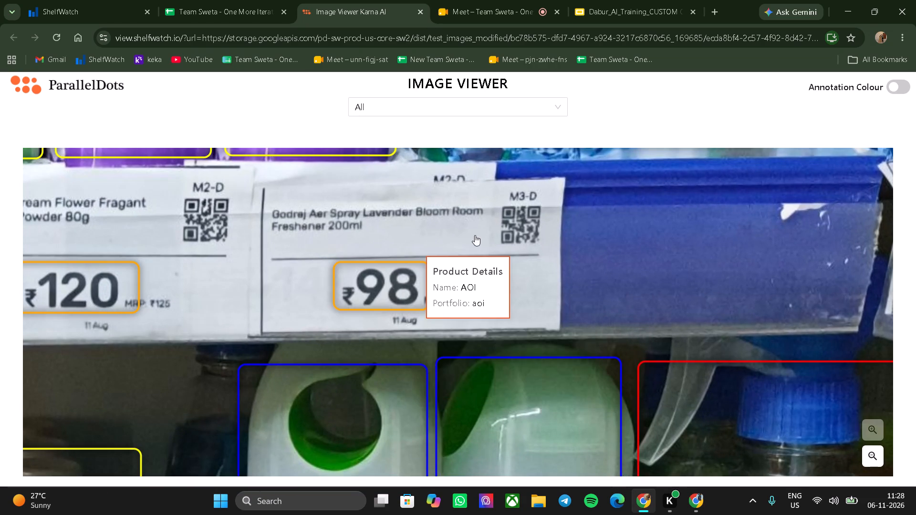
pyautogui.scroll(12, 527, 238)
pyautogui.scroll(-10, 677, 250)
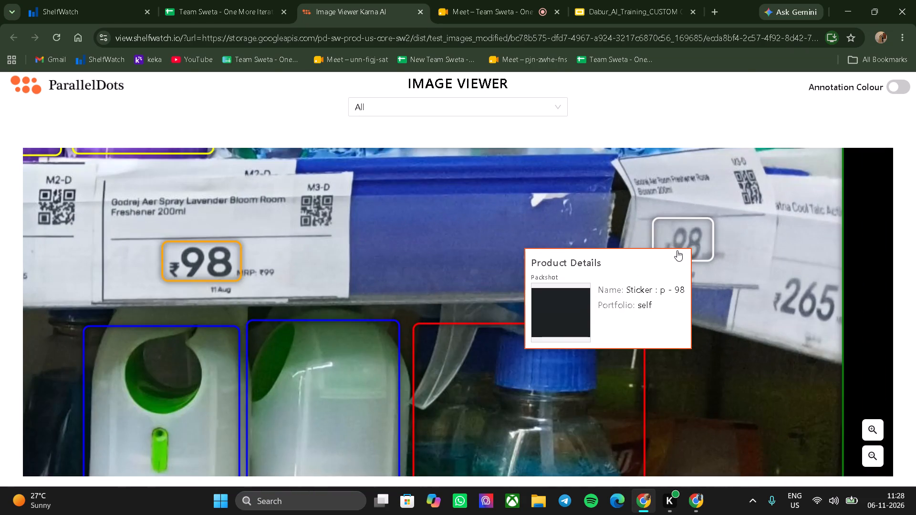
# Recheck the OCR labels on the lower shelf's stickers, including 96 and SAVE 25, against their printed text.
pyautogui.scroll(19, 685, 223)
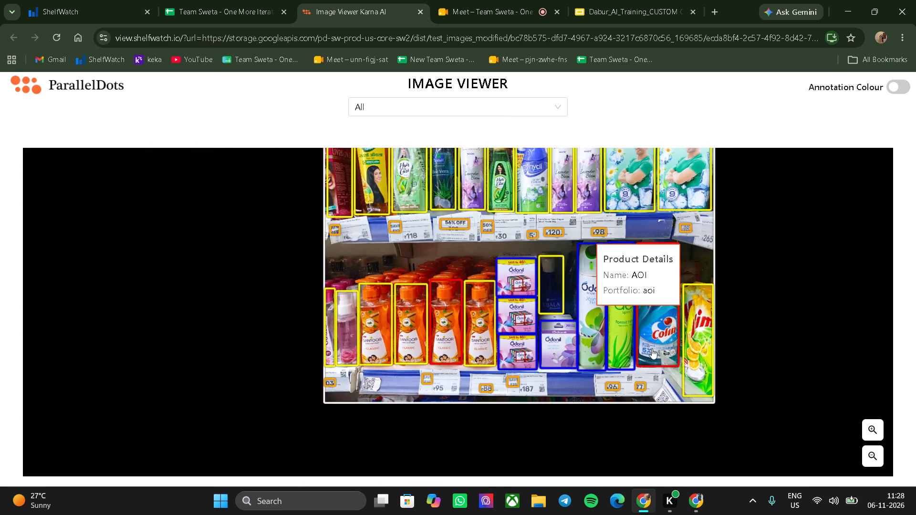
pyautogui.scroll(-14, 585, 440)
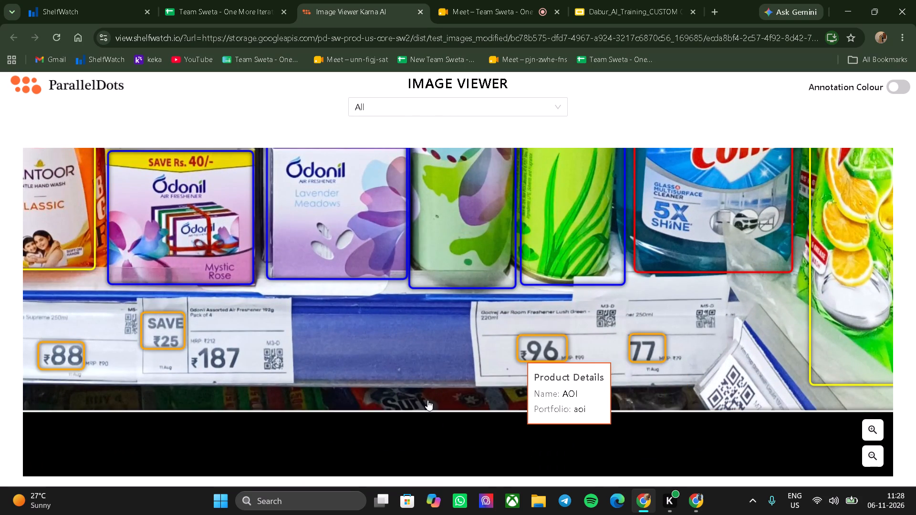
pyautogui.scroll(-5, 435, 381)
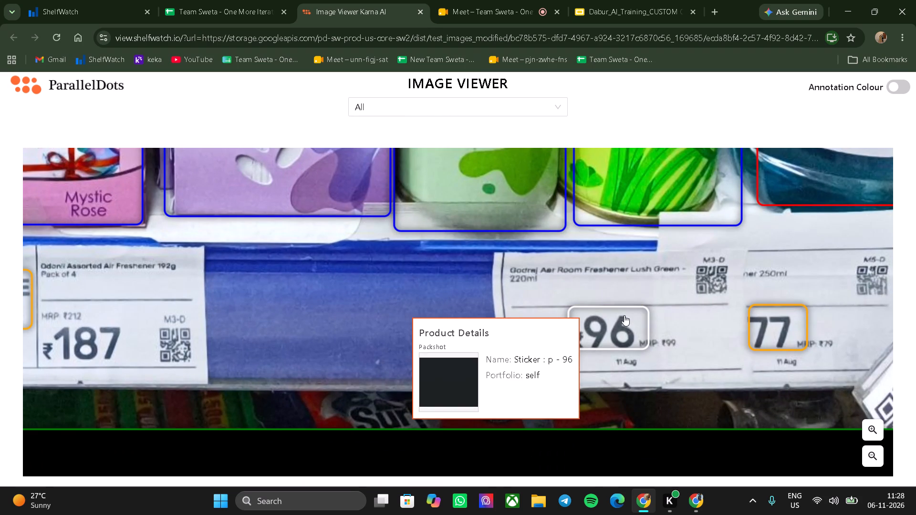
pyautogui.scroll(7, 625, 315)
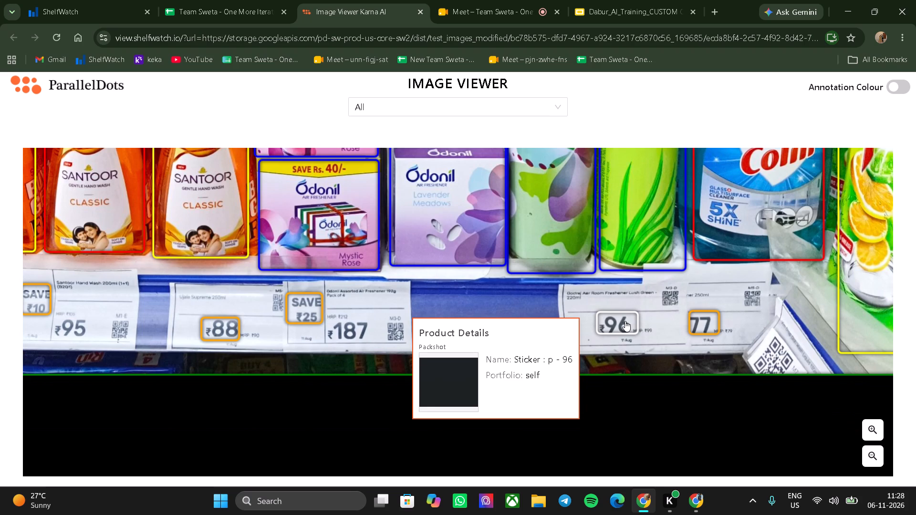
pyautogui.scroll(2, 624, 321)
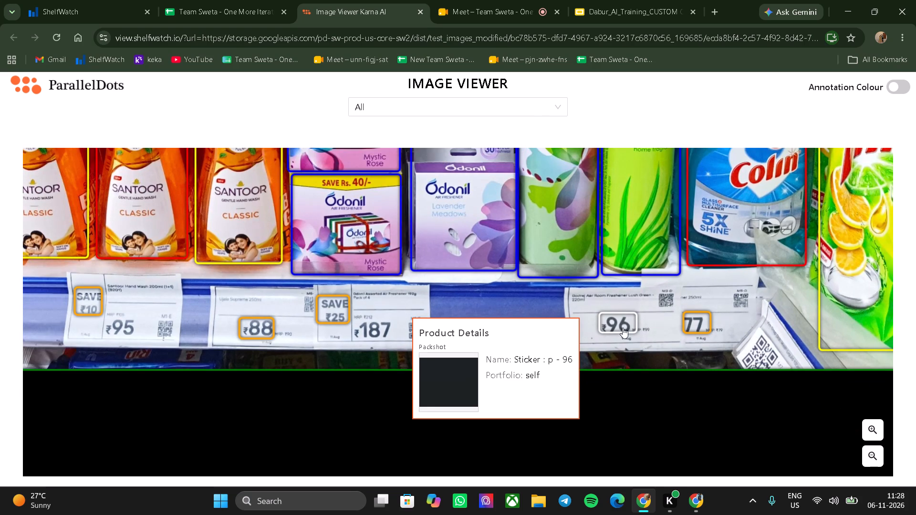
pyautogui.scroll(-2, 585, 403)
pyautogui.scroll(6, 599, 397)
pyautogui.scroll(-4, 189, 368)
pyautogui.scroll(-2, 564, 350)
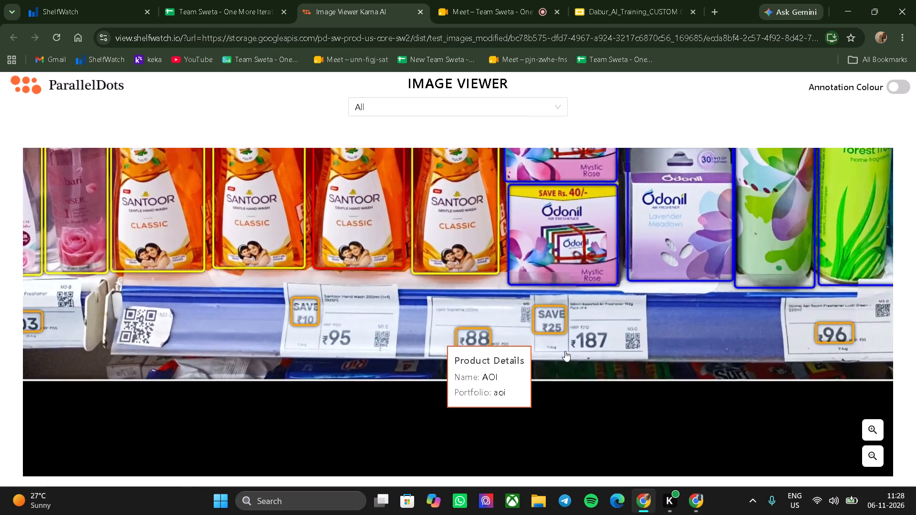
pyautogui.scroll(-2, 565, 351)
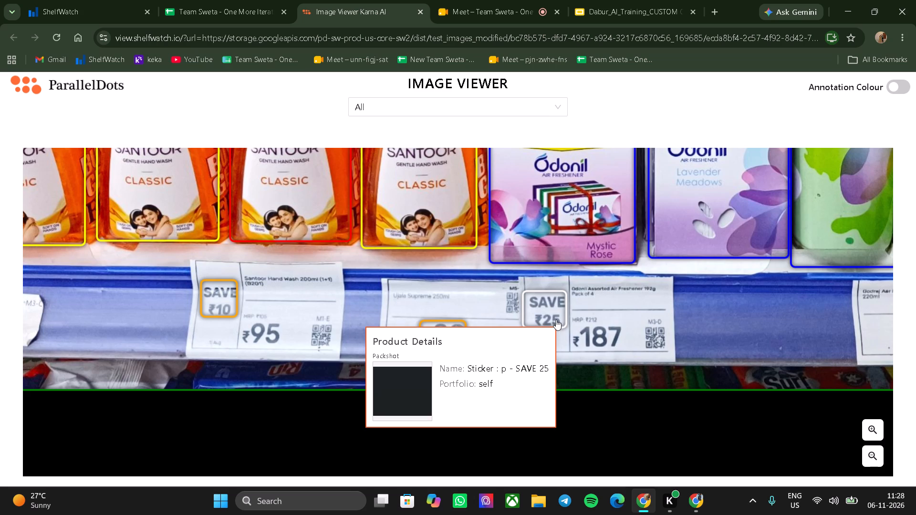
pyautogui.scroll(2, 591, 349)
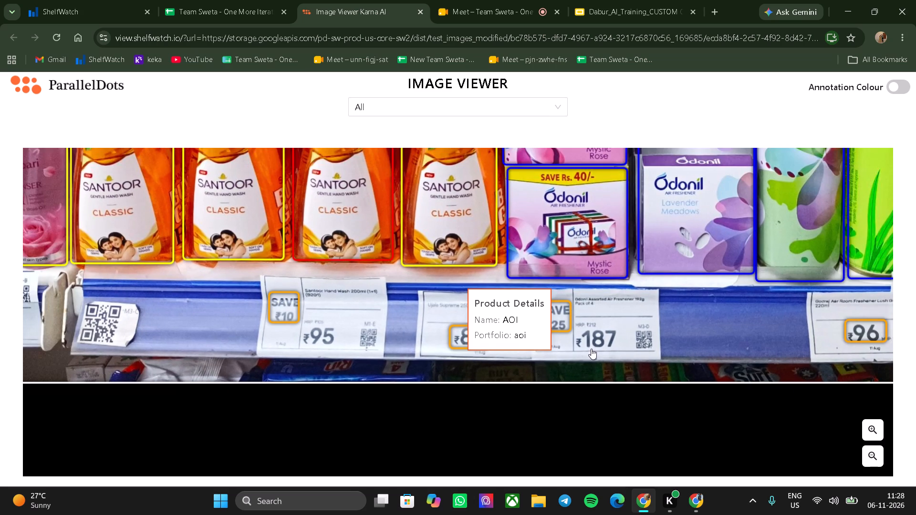
pyautogui.scroll(6, 398, 386)
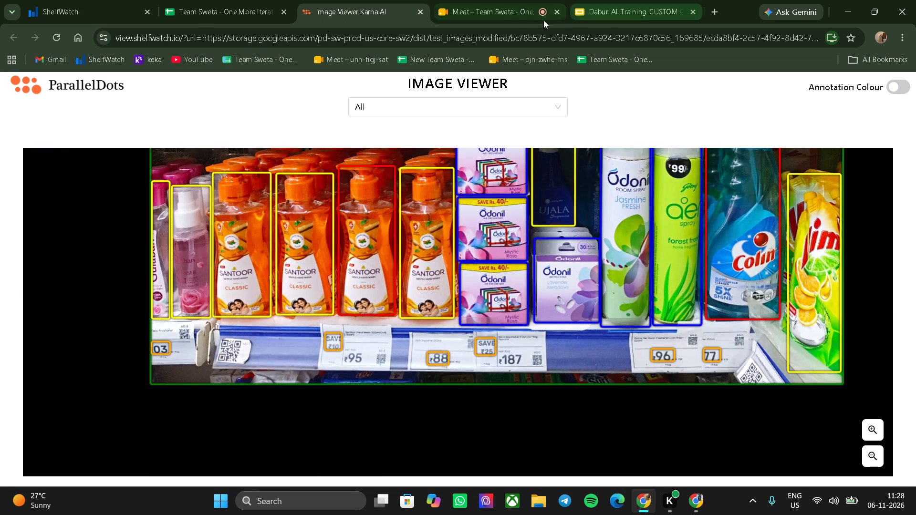
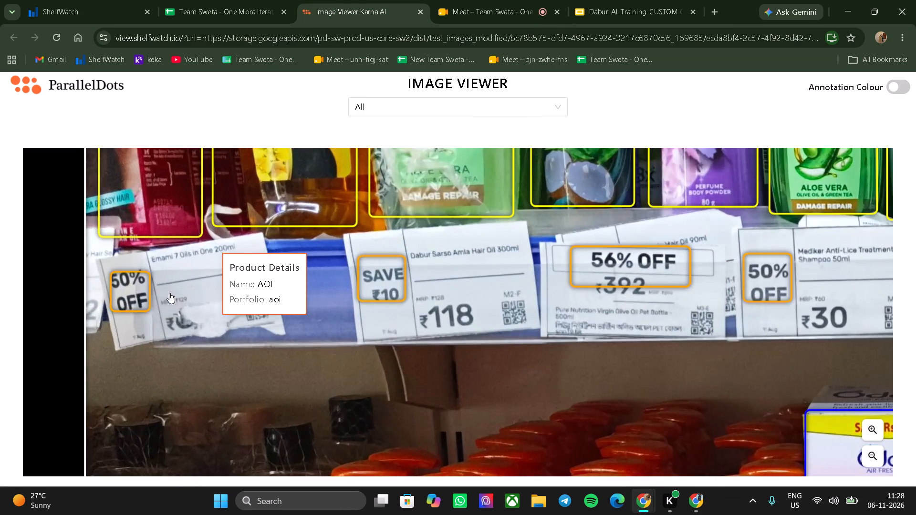
# Inspect the sticker annotations on the upper shelf's price tags again, from the 50% OFF tag through SAVE 10 and 56% OFF to 120.
pyautogui.scroll(7, 167, 291)
pyautogui.scroll(-5, 351, 358)
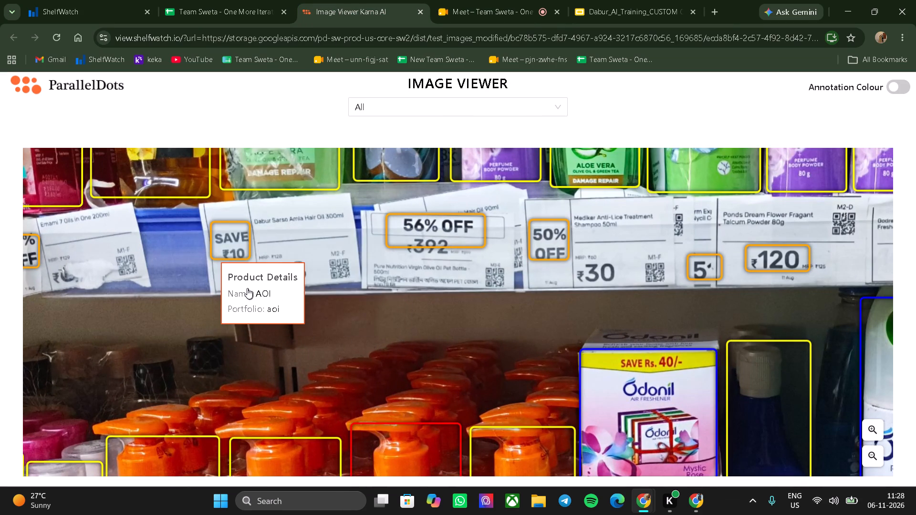
pyautogui.scroll(3, 247, 287)
pyautogui.scroll(-5, 230, 221)
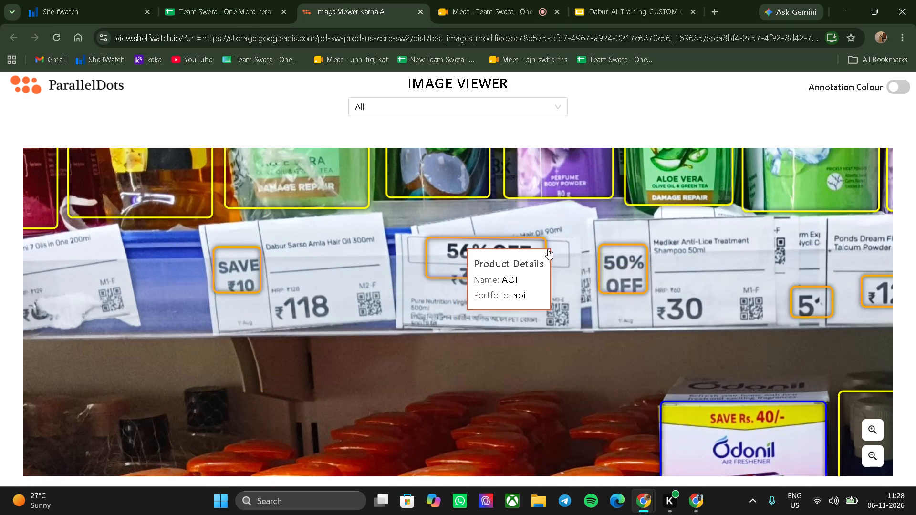
pyautogui.scroll(3, 271, 243)
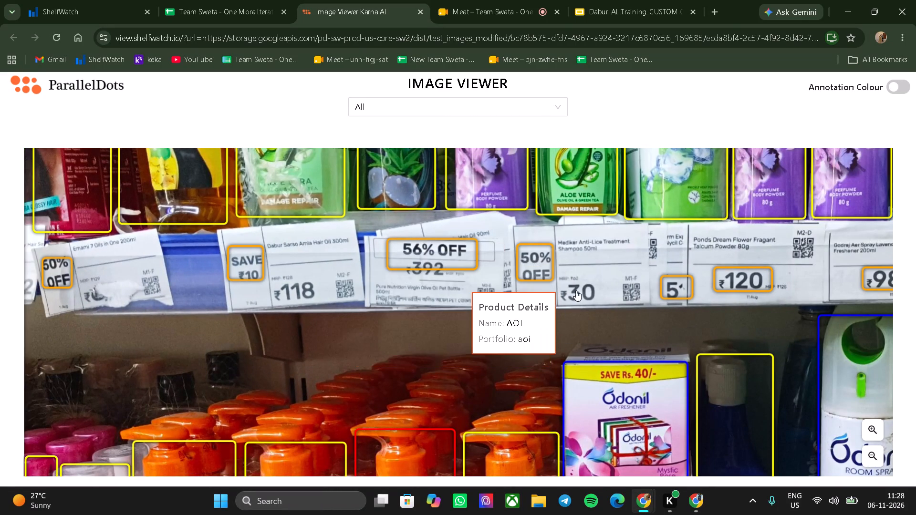
pyautogui.scroll(3, 574, 271)
pyautogui.scroll(-7, 573, 278)
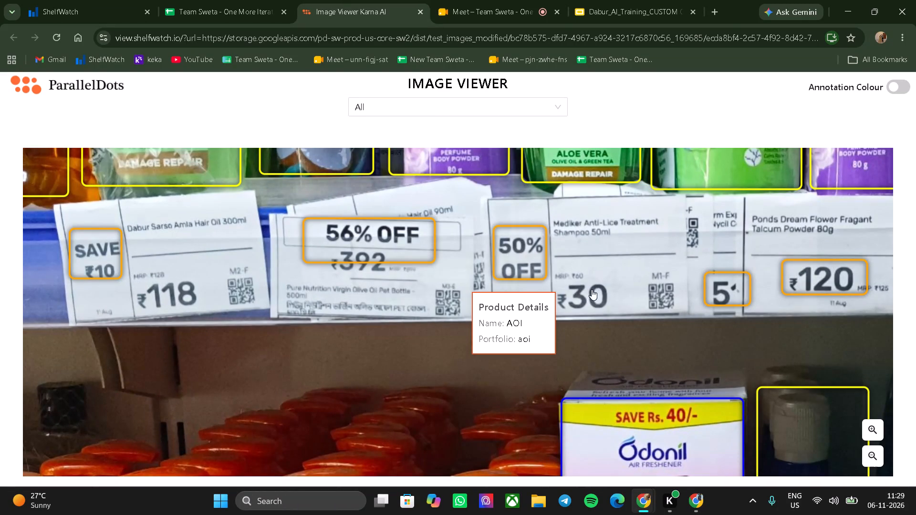
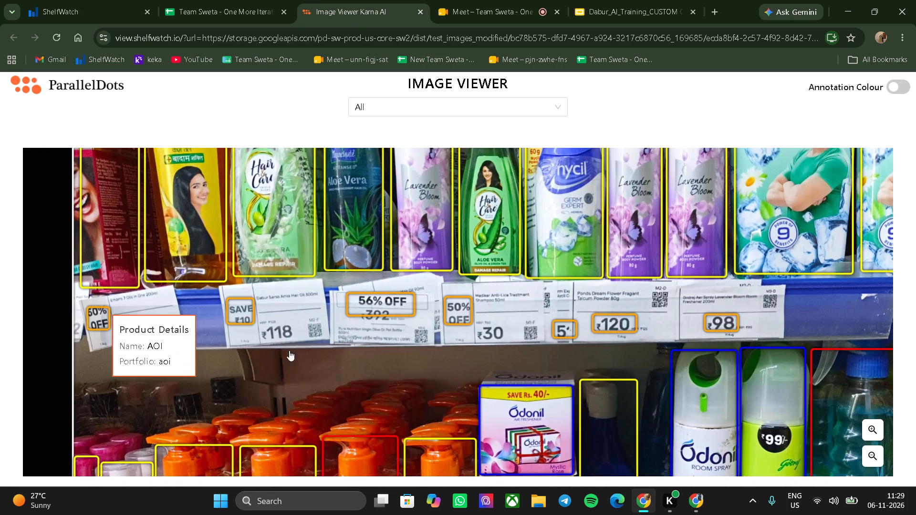
# Inspect the upper shelf's sticker annotations from the 56% OFF tag through 120 to the 98 tag at the far end.
pyautogui.scroll(1, 371, 309)
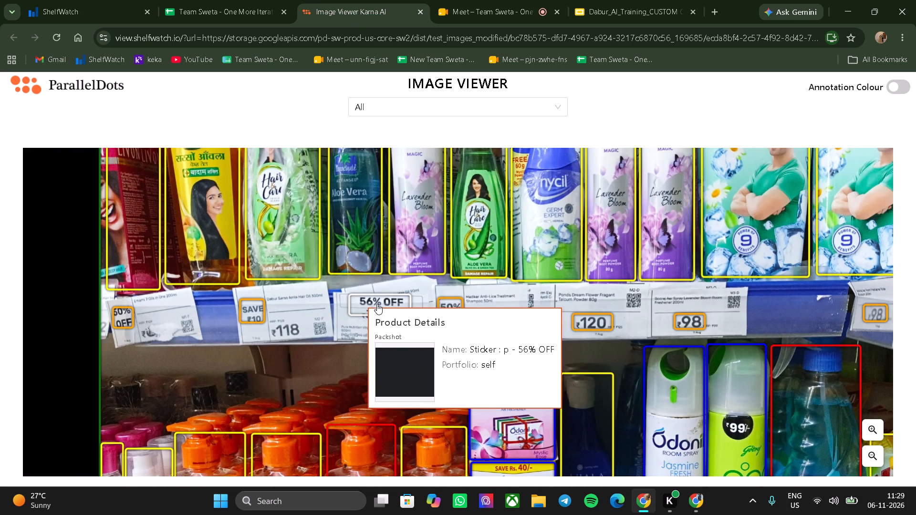
pyautogui.scroll(4, 343, 350)
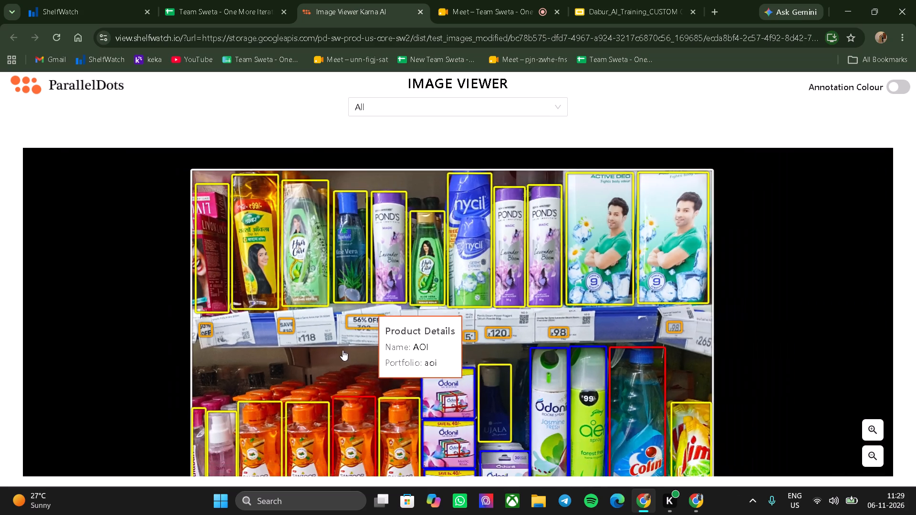
pyautogui.scroll(1, 343, 350)
pyautogui.scroll(-5, 491, 364)
pyautogui.scroll(1, 506, 368)
pyautogui.scroll(-4, 510, 367)
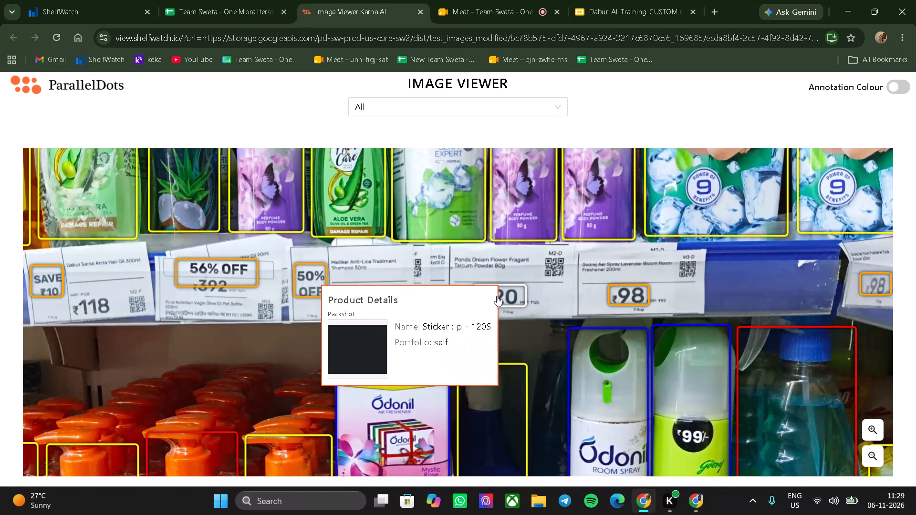
pyautogui.scroll(5, 471, 253)
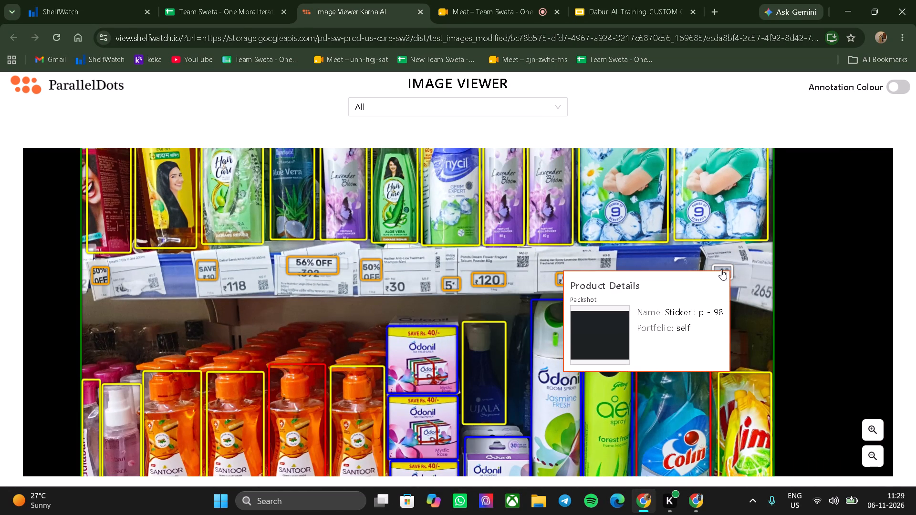
pyautogui.scroll(7, 652, 245)
# Inspect the lower shelf's sticker annotations, from the 77 and 96 tags through SAVE 25 to the 103 tag.
pyautogui.scroll(-7, 602, 470)
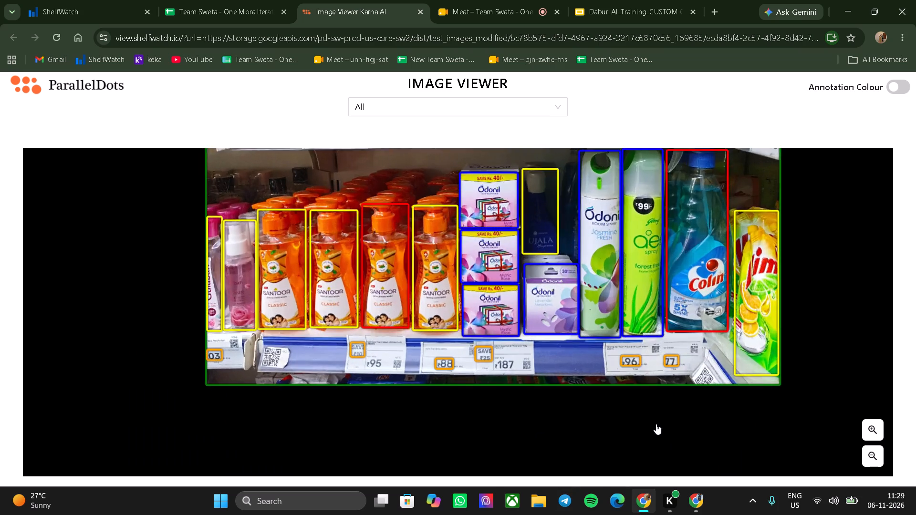
pyautogui.scroll(-9, 656, 424)
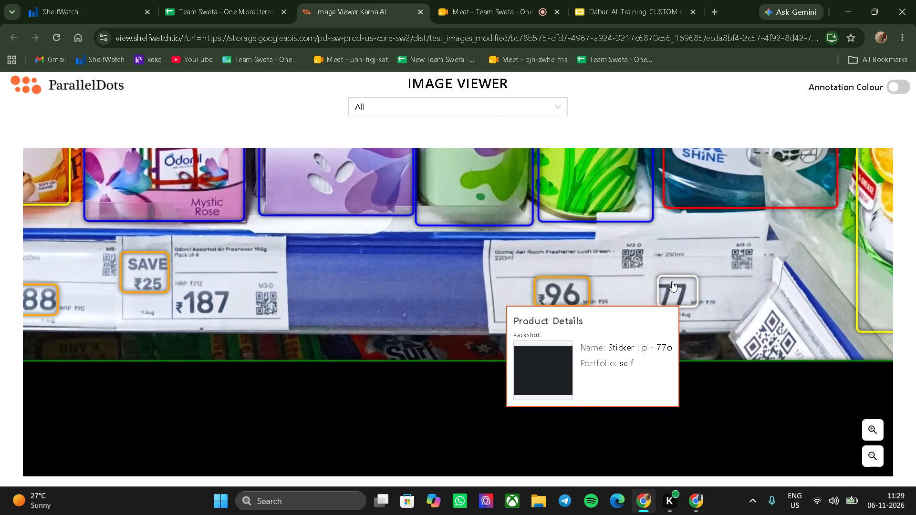
pyautogui.scroll(6, 675, 282)
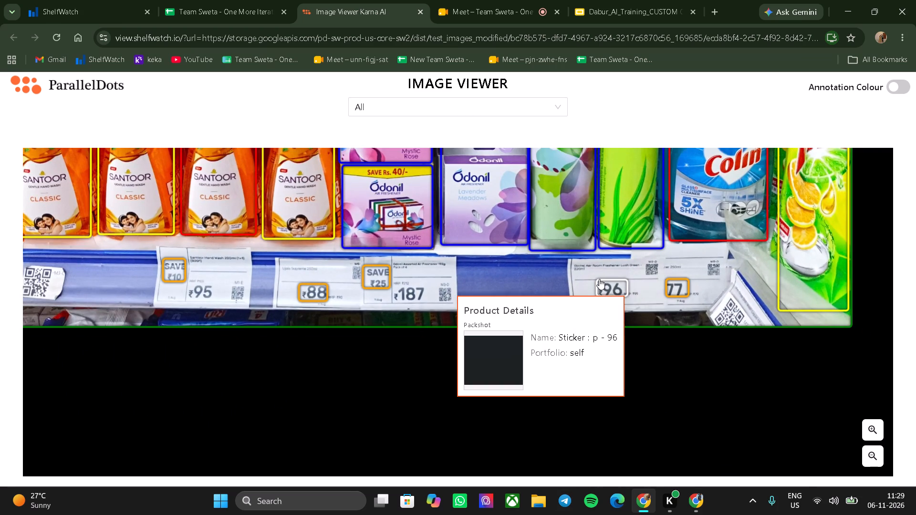
pyautogui.scroll(5, 529, 376)
pyautogui.scroll(-3, 289, 327)
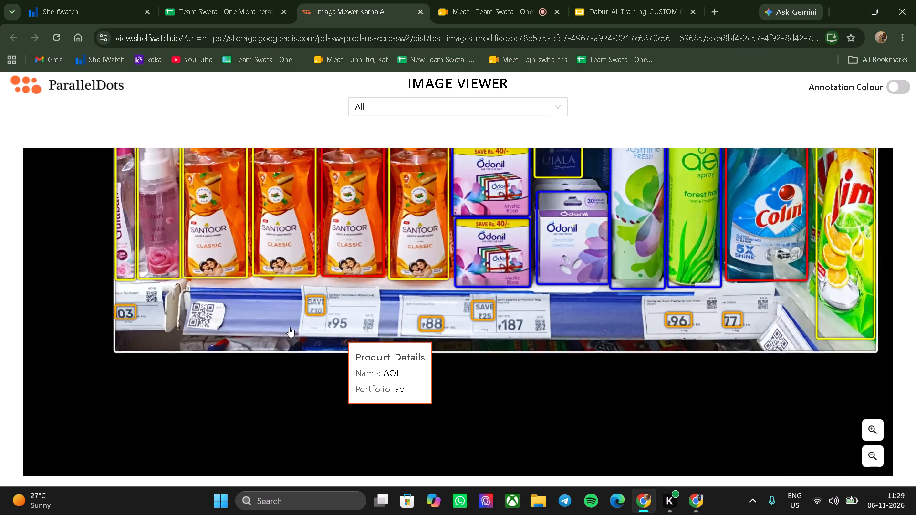
pyautogui.scroll(-2, 289, 327)
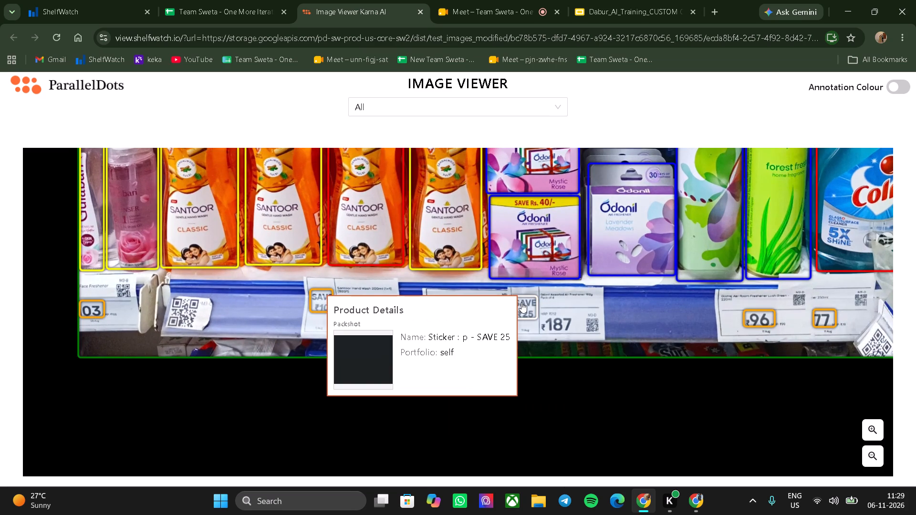
pyautogui.scroll(4, 573, 428)
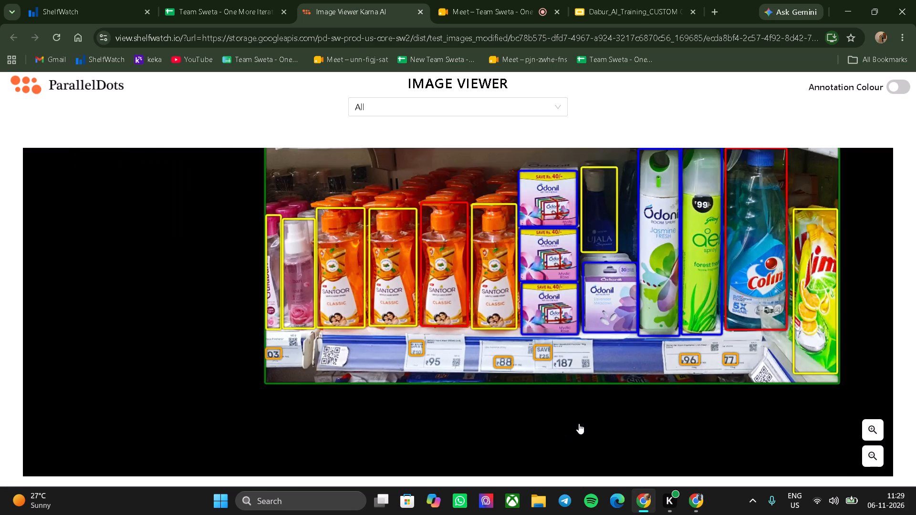
pyautogui.scroll(4, 579, 423)
pyautogui.scroll(-11, 365, 412)
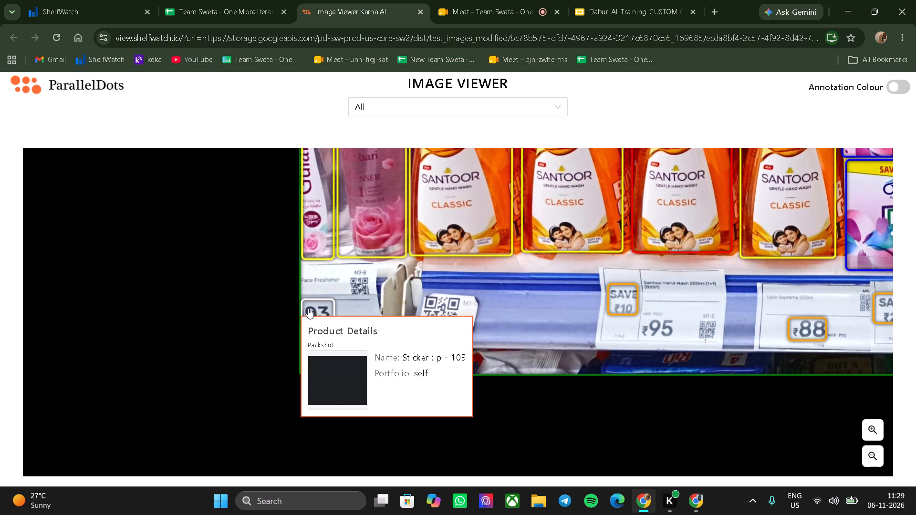
pyautogui.scroll(12, 254, 393)
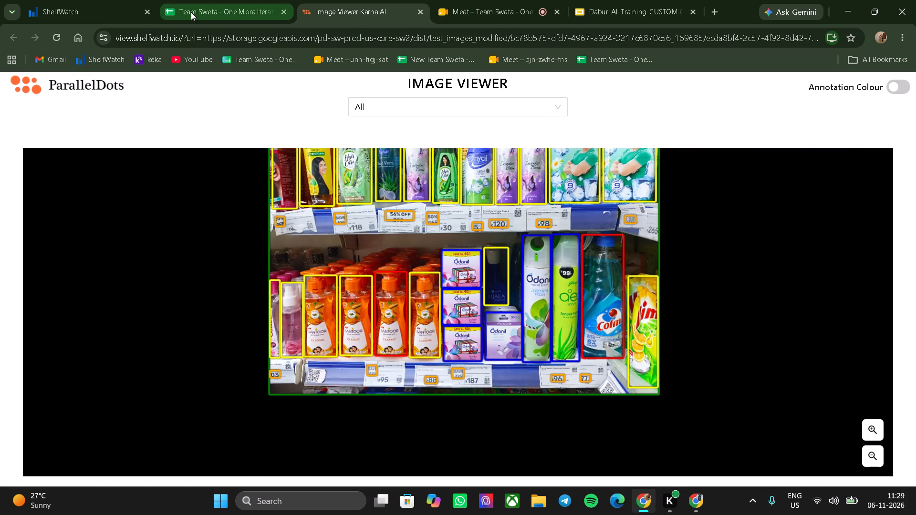
# In the Dabur Sticker Qc-6 Nov sheet, set row 5's Sticker OCR wrong annotations to 2.
pyautogui.click(191, 12)
pyautogui.press('2')
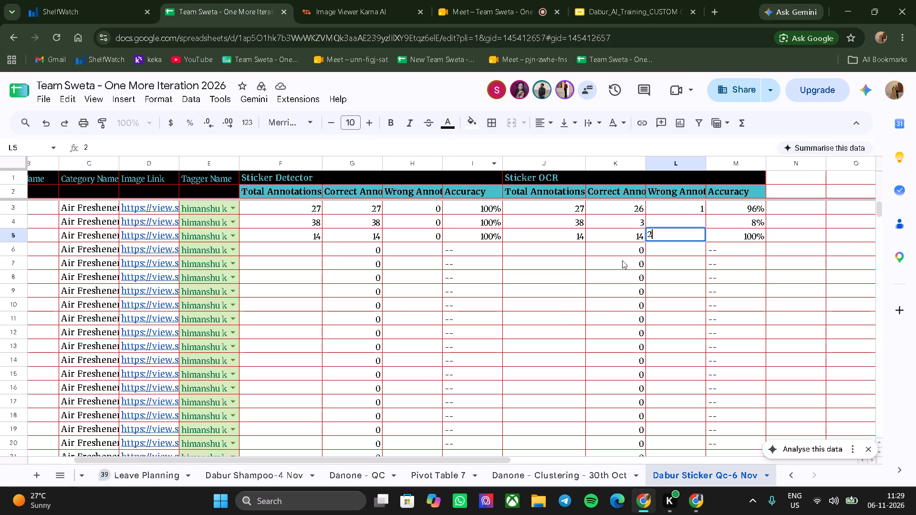
pyautogui.click(610, 264)
# Reopen the image linked in row 4 for another look and close the previous image viewer tab.
pyautogui.click(690, 226)
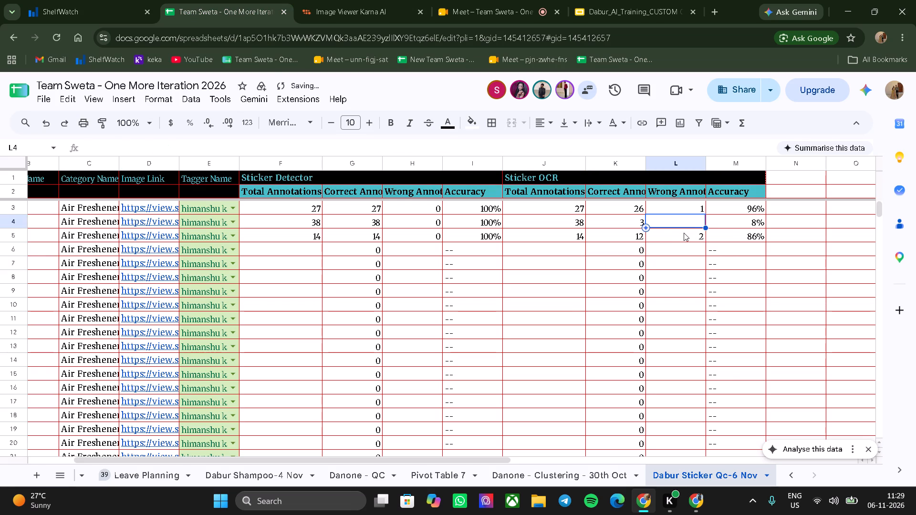
pyautogui.scroll(1, 681, 236)
pyautogui.click(156, 220)
pyautogui.click(180, 244)
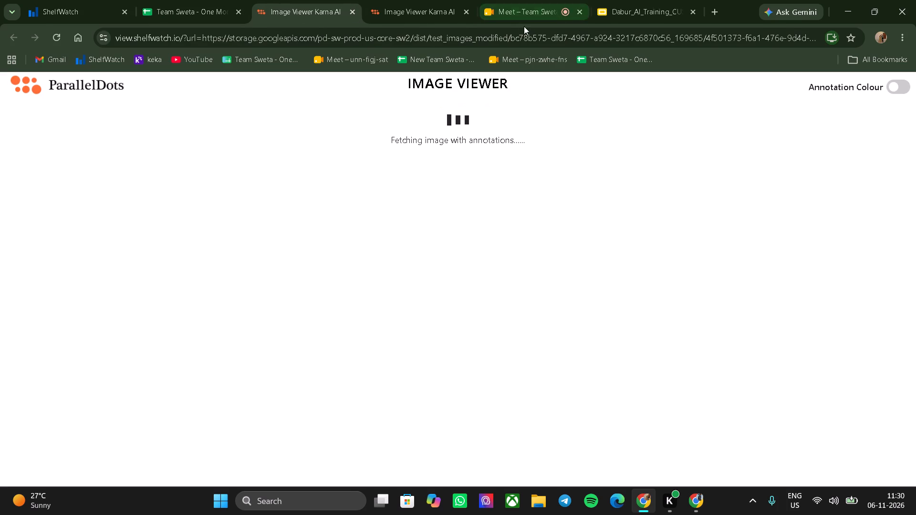
pyautogui.click(462, 12)
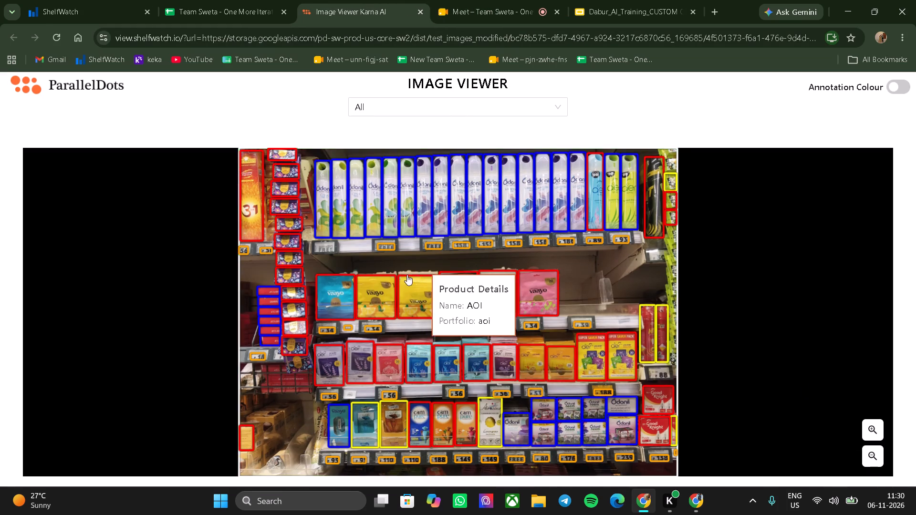
# Return to the sheet and set row 4's Sticker OCR wrong annotations to 3.
pyautogui.click(211, 8)
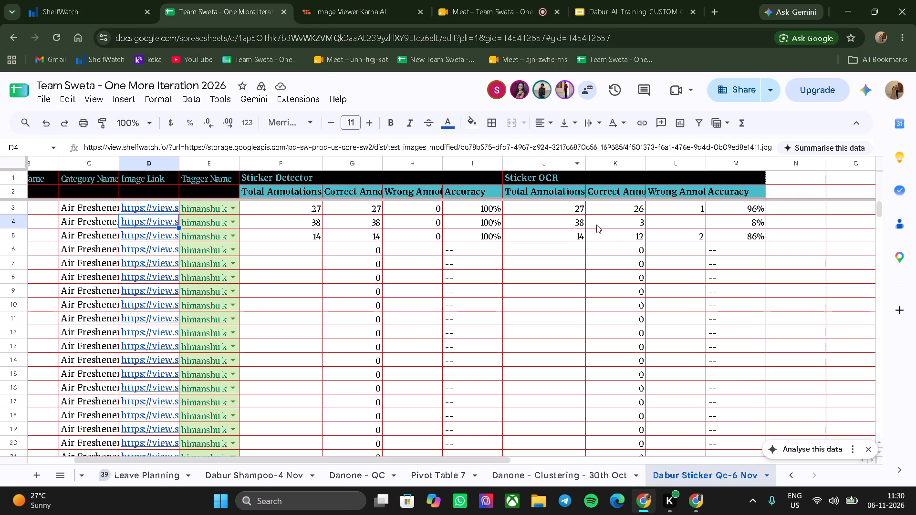
pyautogui.scroll(-3, 600, 229)
pyautogui.scroll(7, 599, 230)
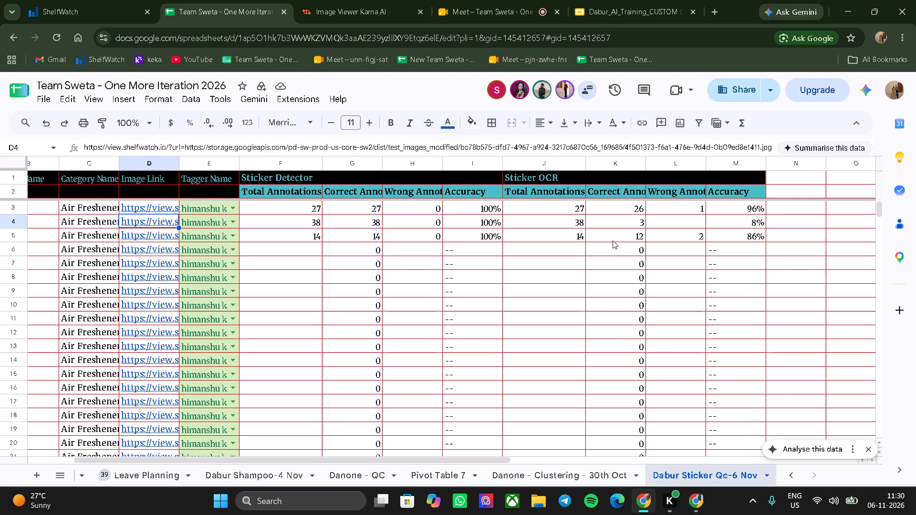
pyautogui.scroll(1, 639, 250)
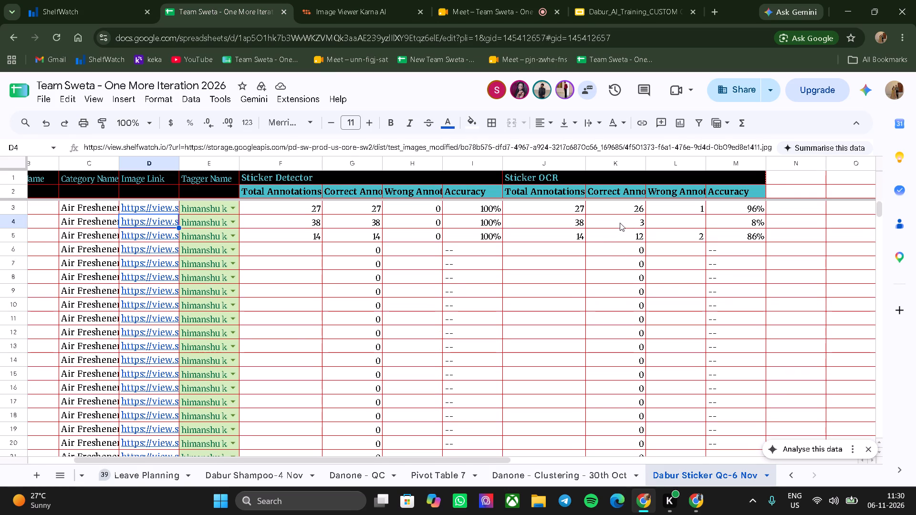
pyautogui.click(671, 221)
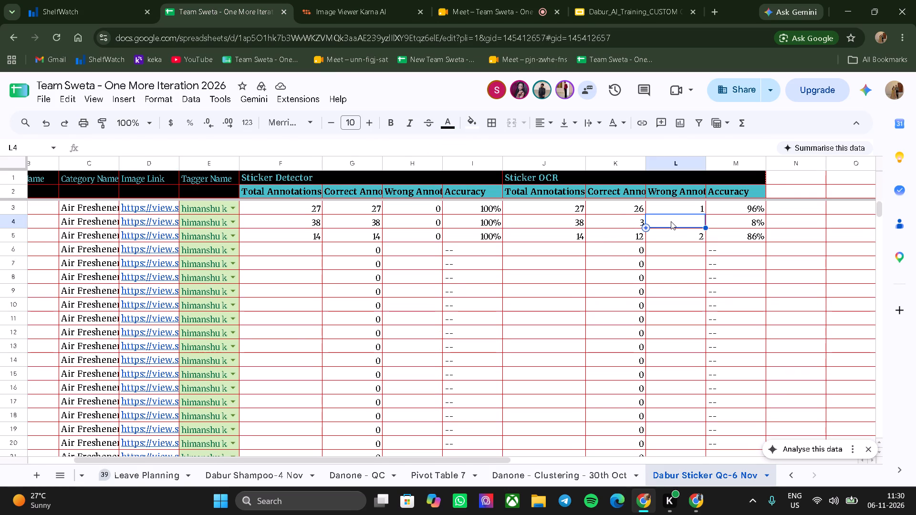
pyautogui.press('3')
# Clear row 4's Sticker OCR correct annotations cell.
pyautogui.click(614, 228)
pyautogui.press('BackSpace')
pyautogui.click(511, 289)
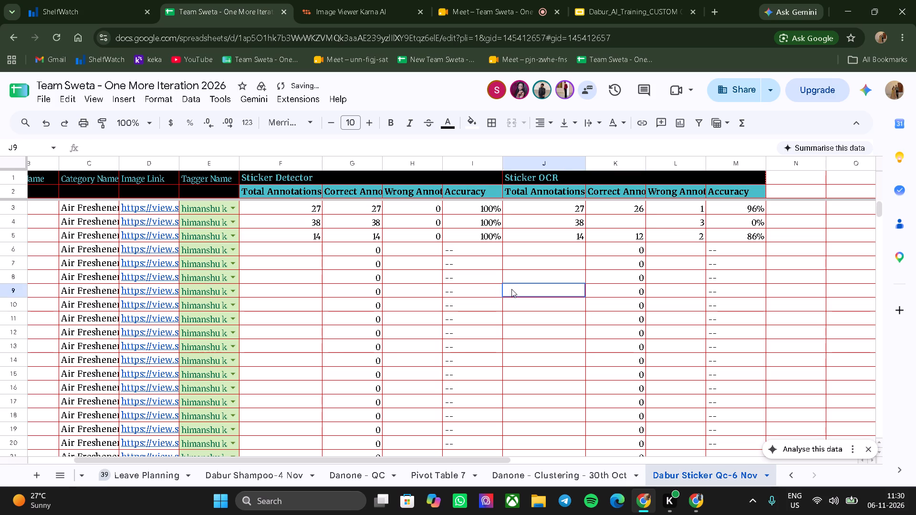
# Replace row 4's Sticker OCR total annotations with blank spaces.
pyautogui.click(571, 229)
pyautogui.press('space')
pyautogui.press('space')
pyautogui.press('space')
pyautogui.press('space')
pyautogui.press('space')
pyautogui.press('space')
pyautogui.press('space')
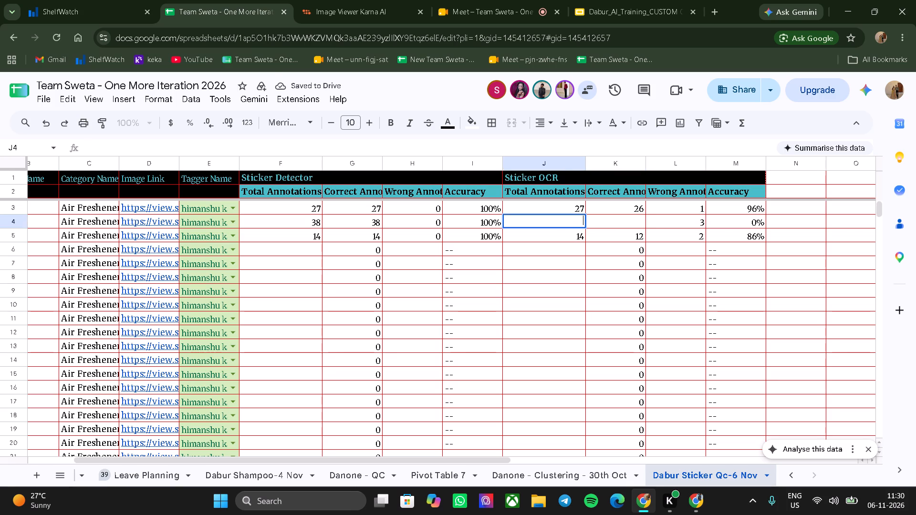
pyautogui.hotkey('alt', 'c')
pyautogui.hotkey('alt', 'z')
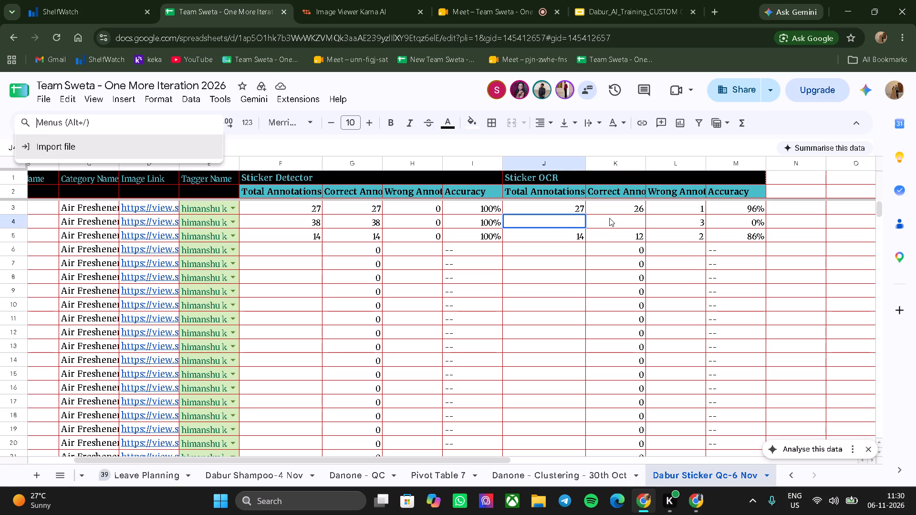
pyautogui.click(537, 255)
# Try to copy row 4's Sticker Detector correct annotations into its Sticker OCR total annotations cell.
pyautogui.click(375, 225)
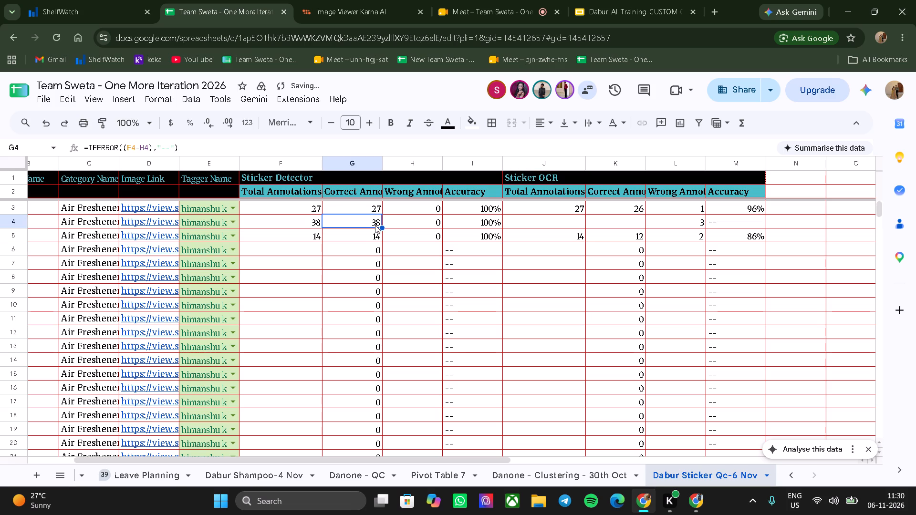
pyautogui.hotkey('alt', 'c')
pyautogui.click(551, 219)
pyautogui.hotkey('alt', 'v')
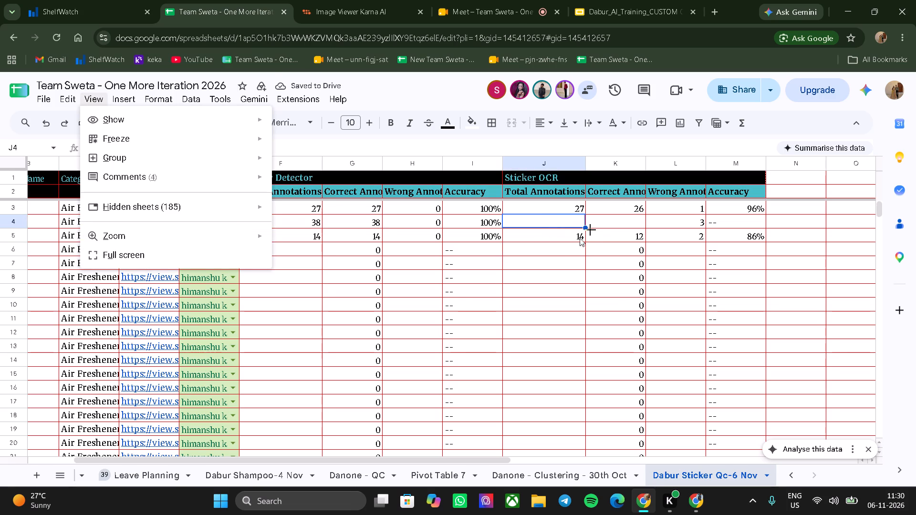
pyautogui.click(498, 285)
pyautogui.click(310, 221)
# Enter 38 as both the total and the correct Sticker OCR annotations in row 4.
pyautogui.click(568, 221)
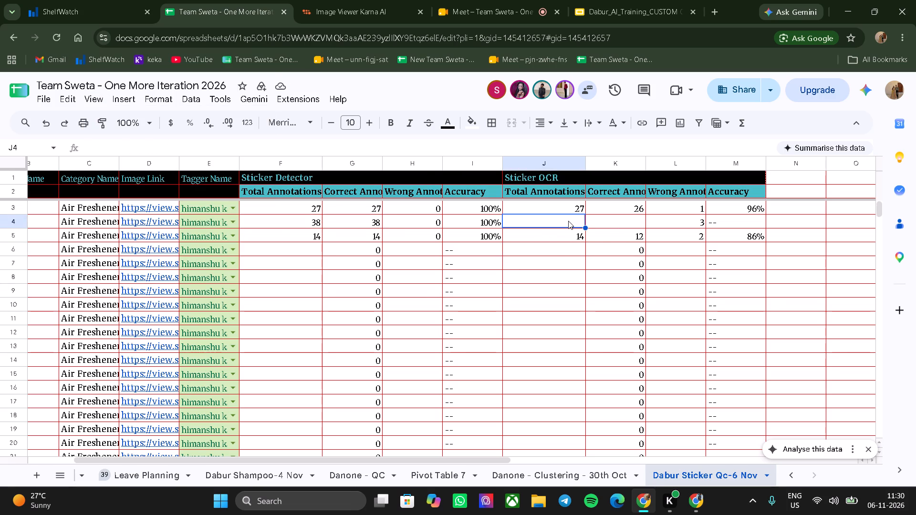
pyautogui.press('3')
pyautogui.press('9')
pyautogui.press('BackSpace')
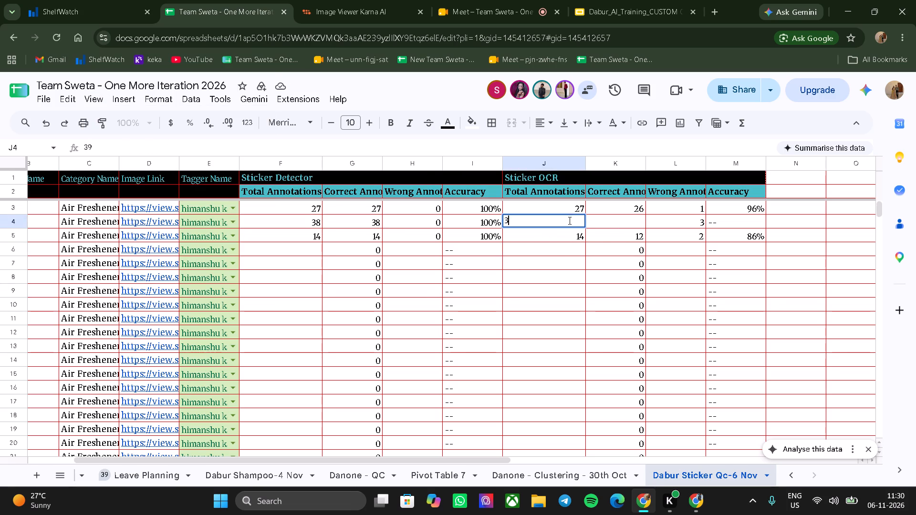
pyautogui.press('8')
pyautogui.click(616, 218)
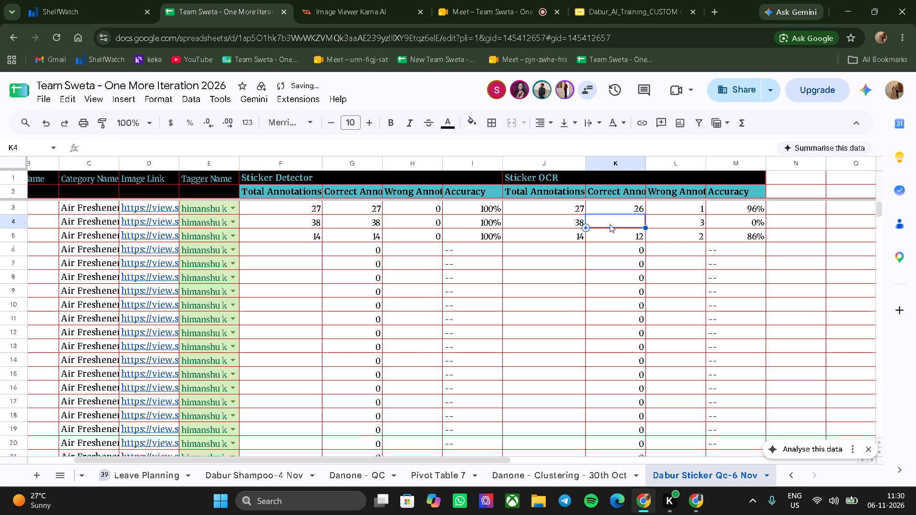
pyautogui.press('3')
pyautogui.press('8')
pyautogui.click(469, 287)
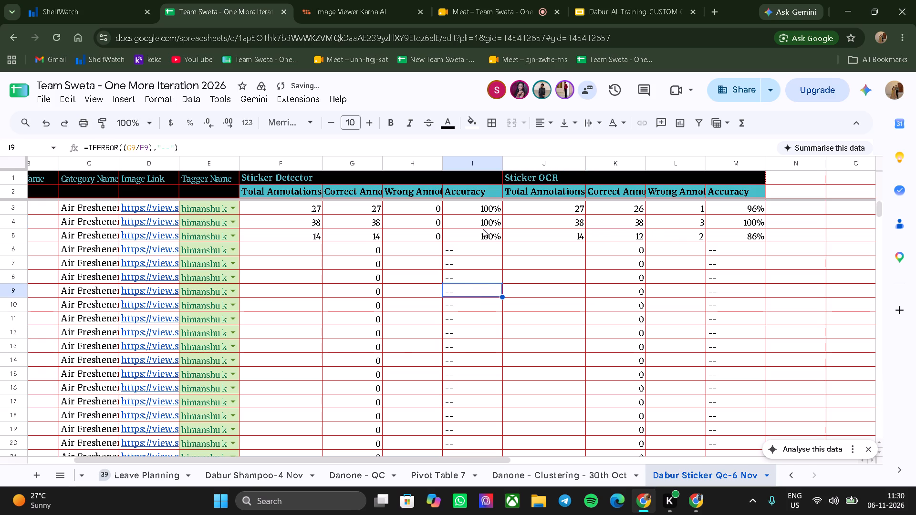
# Open the image linked in row 6 and close the previous image viewer tab.
pyautogui.click(278, 254)
pyautogui.click(149, 249)
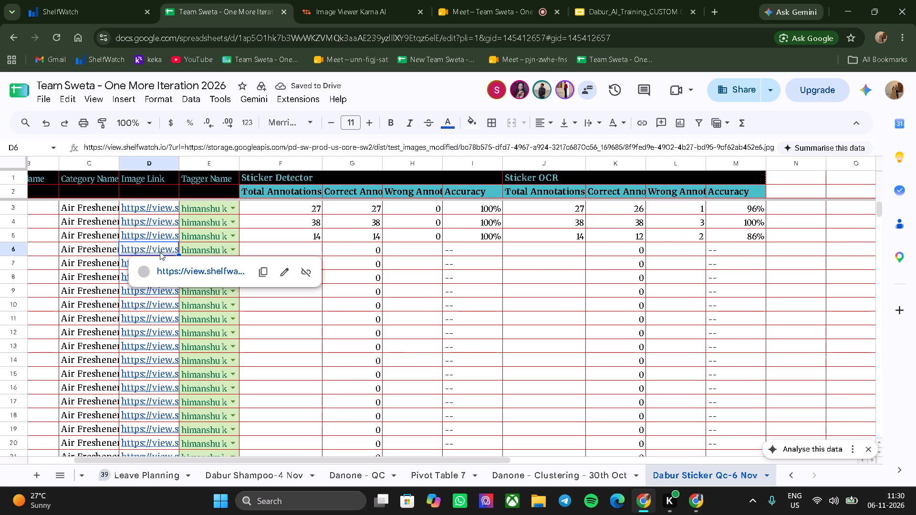
pyautogui.click(206, 270)
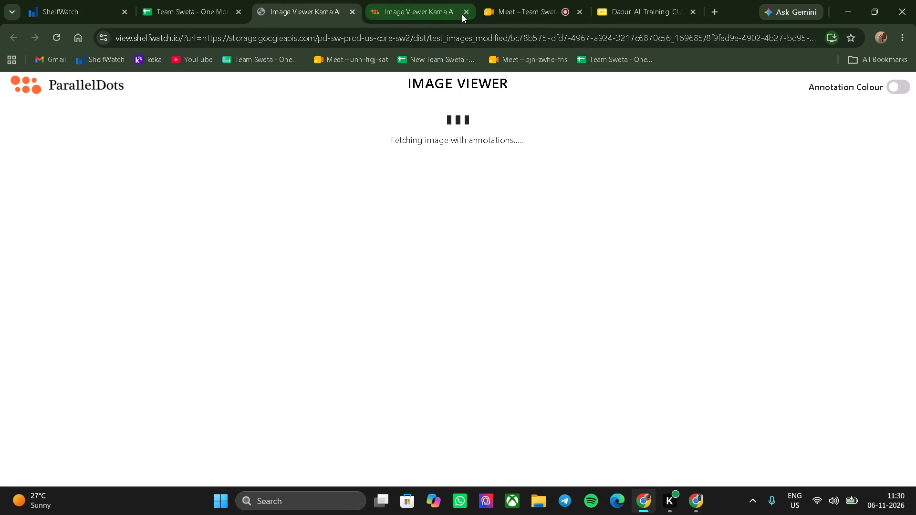
pyautogui.click(466, 12)
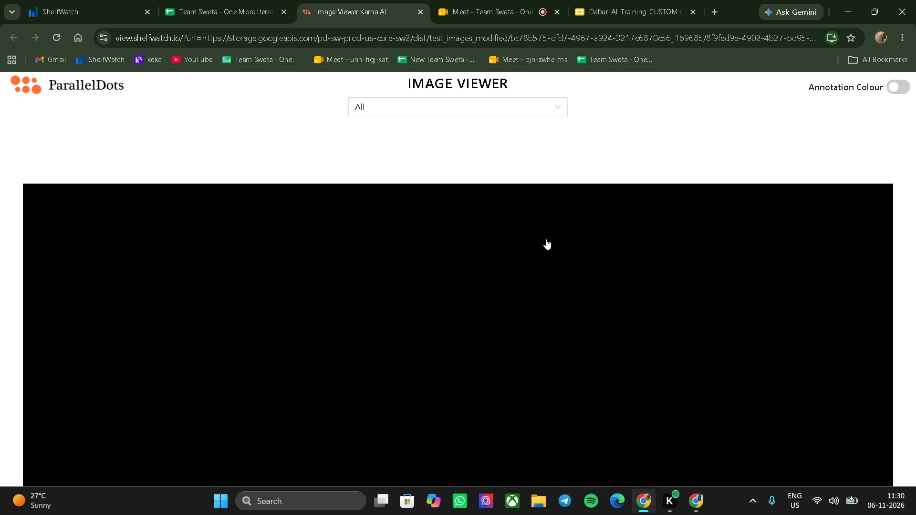
# Examine and count the price sticker annotations along the top two shelves of row 6's image.
pyautogui.scroll(-5, 441, 254)
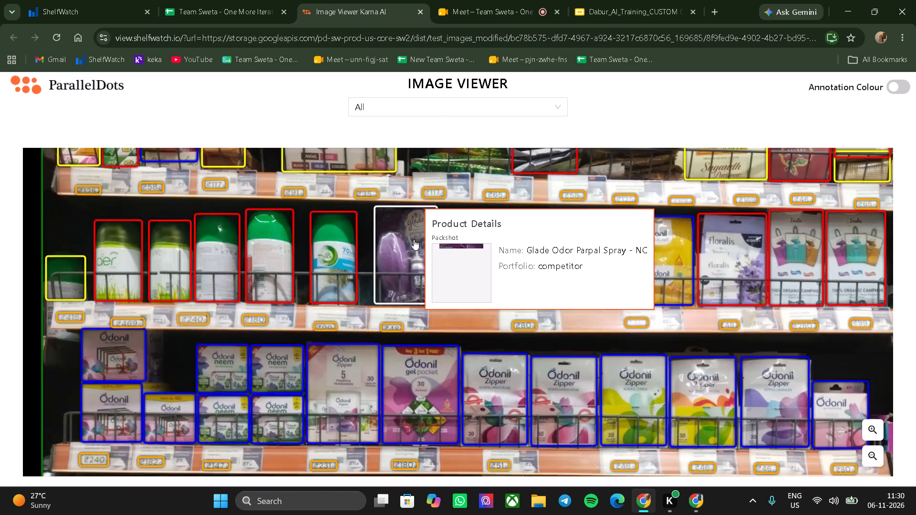
pyautogui.scroll(-1, 414, 239)
pyautogui.scroll(-9, 338, 258)
pyautogui.scroll(15, 367, 340)
pyautogui.scroll(3, 357, 268)
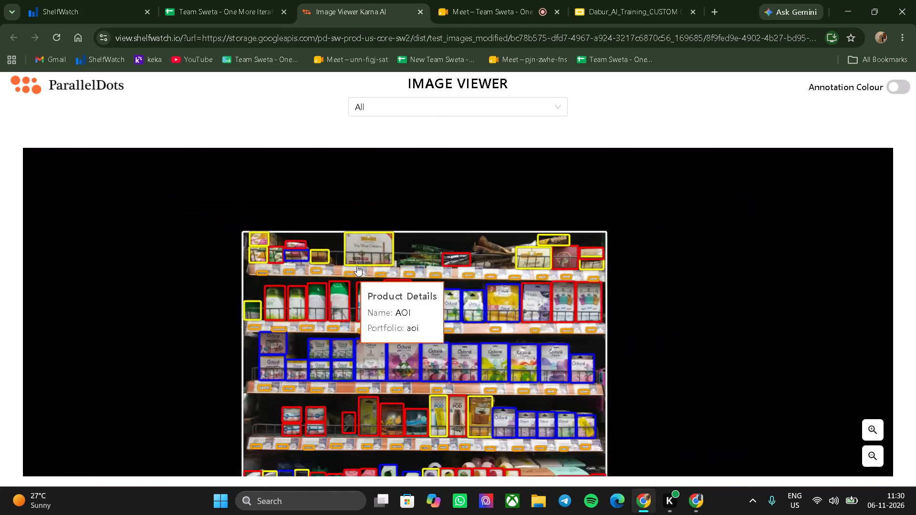
pyautogui.scroll(3, 357, 266)
pyautogui.scroll(-17, 323, 270)
pyautogui.scroll(2, 237, 332)
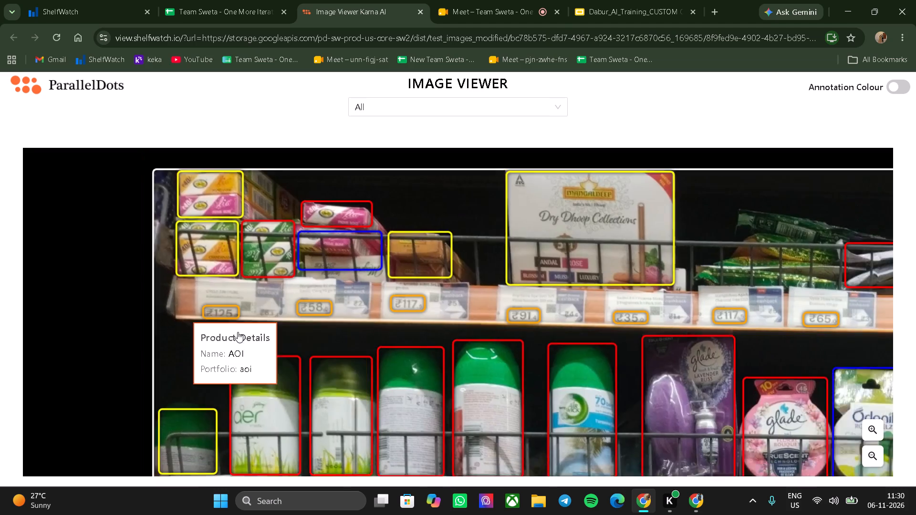
pyautogui.scroll(2, 238, 332)
pyautogui.scroll(2, 534, 311)
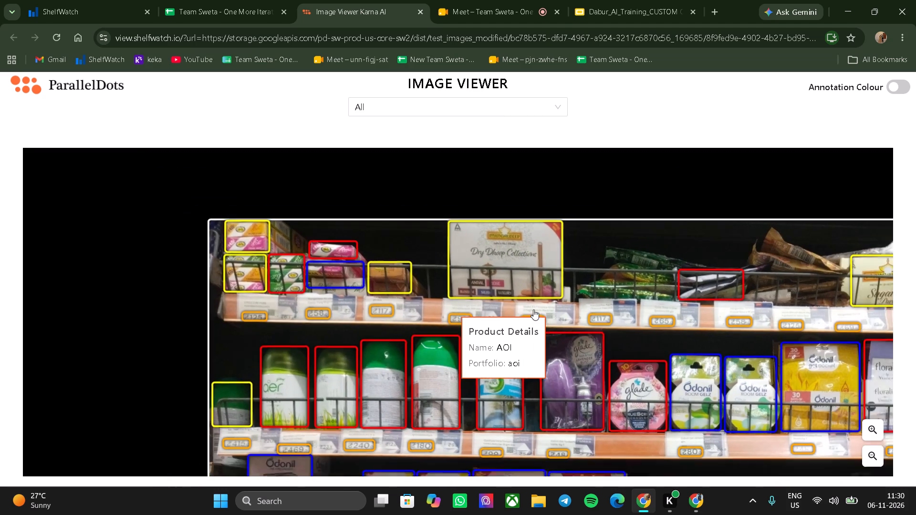
pyautogui.scroll(4, 533, 309)
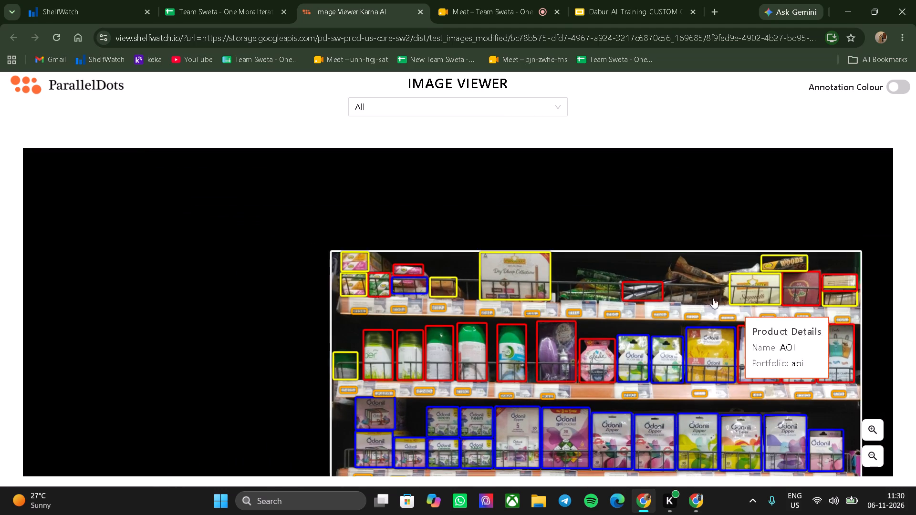
pyautogui.scroll(7, 650, 273)
pyautogui.scroll(-5, 618, 394)
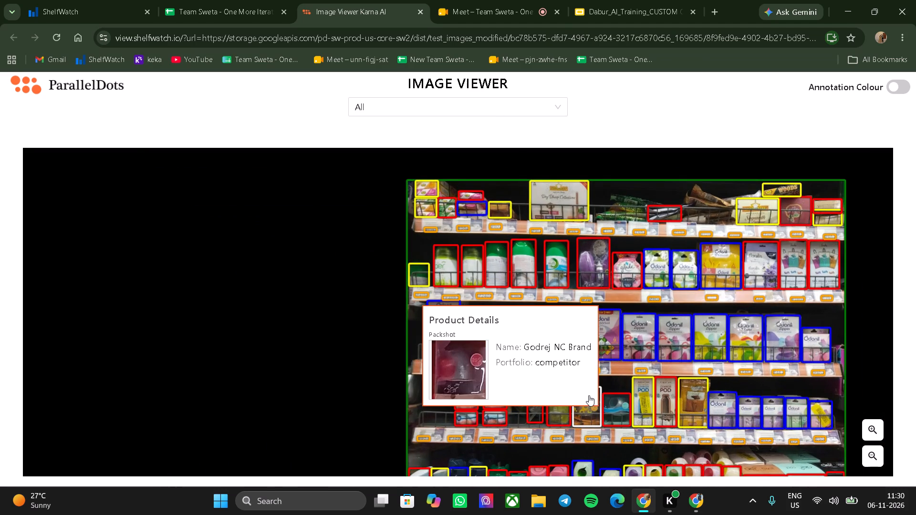
pyautogui.scroll(-3, 587, 395)
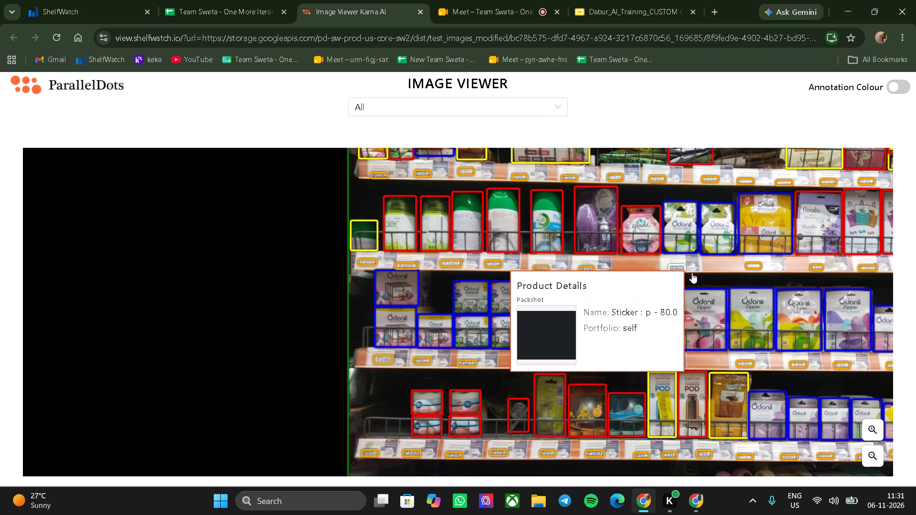
pyautogui.scroll(6, 688, 257)
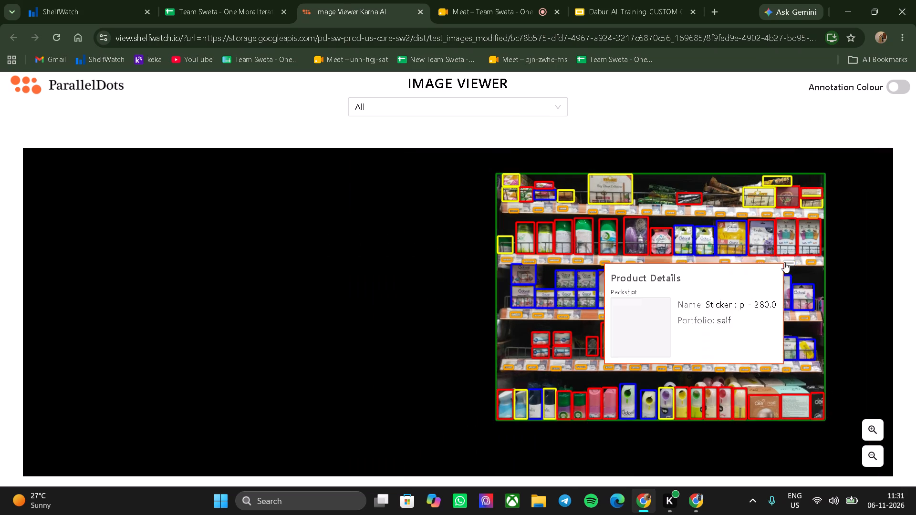
# Count the price sticker annotations along the third and fourth shelves of row 6's image.
pyautogui.scroll(-5, 793, 330)
pyautogui.scroll(1, 791, 329)
pyautogui.scroll(-5, 793, 316)
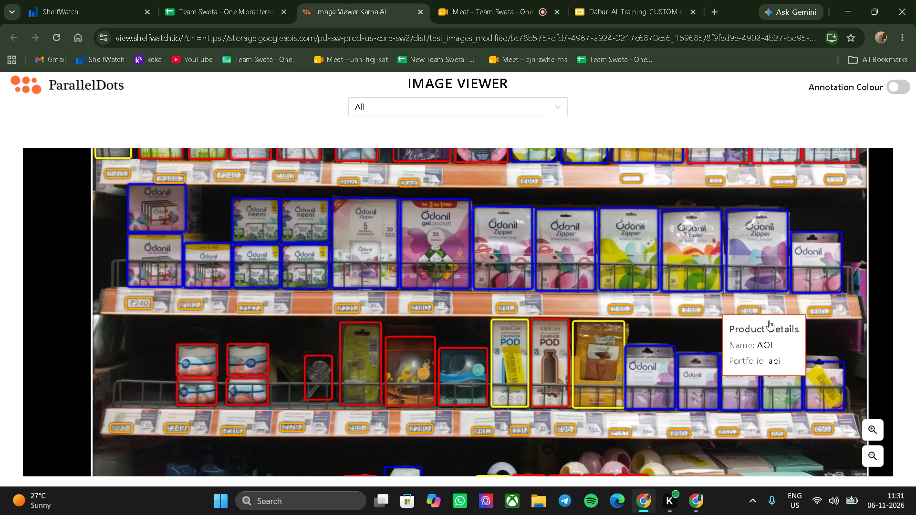
pyautogui.scroll(3, 753, 317)
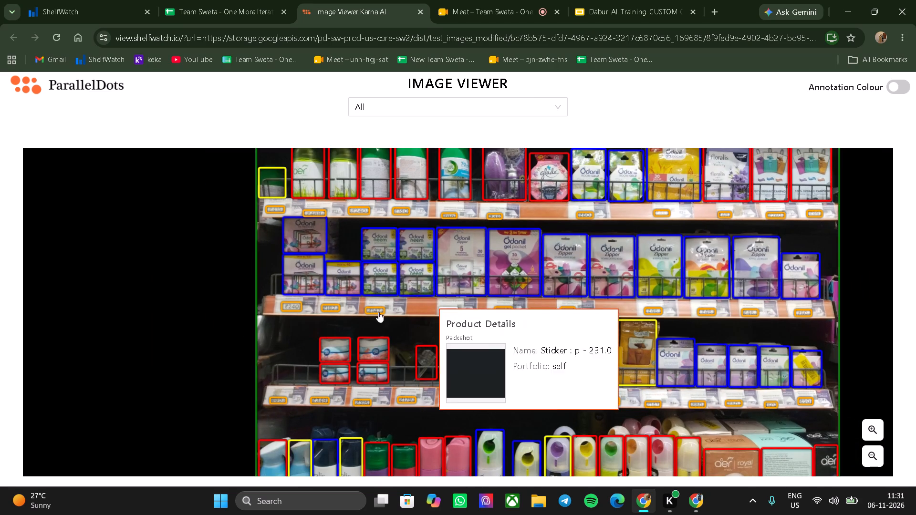
pyautogui.scroll(7, 490, 283)
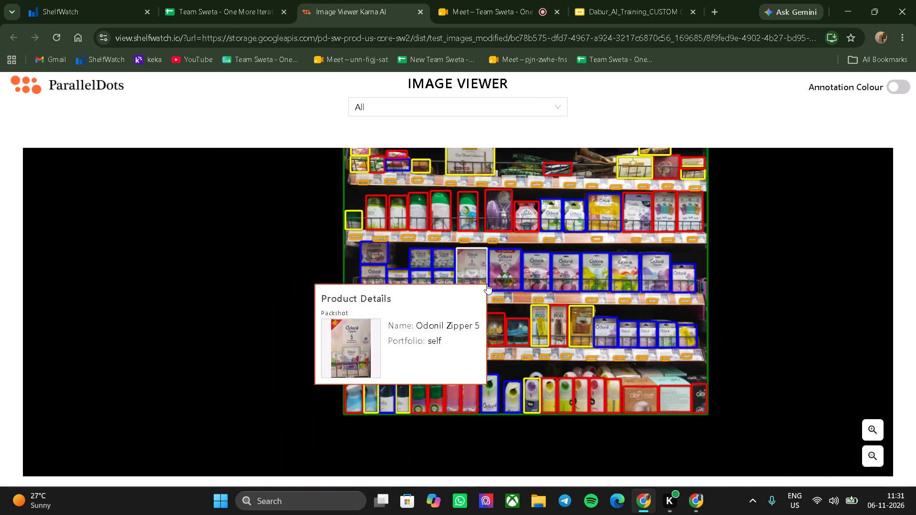
pyautogui.scroll(-4, 440, 350)
pyautogui.scroll(-5, 375, 345)
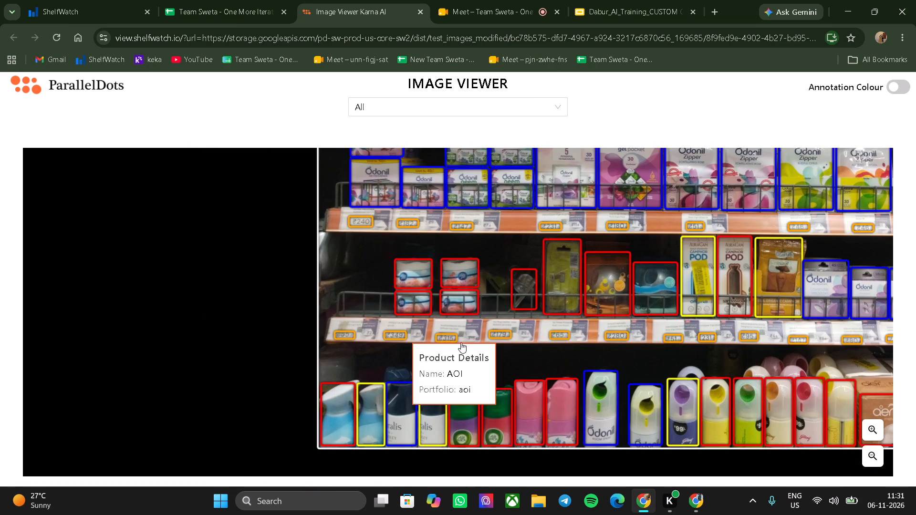
pyautogui.scroll(3, 491, 364)
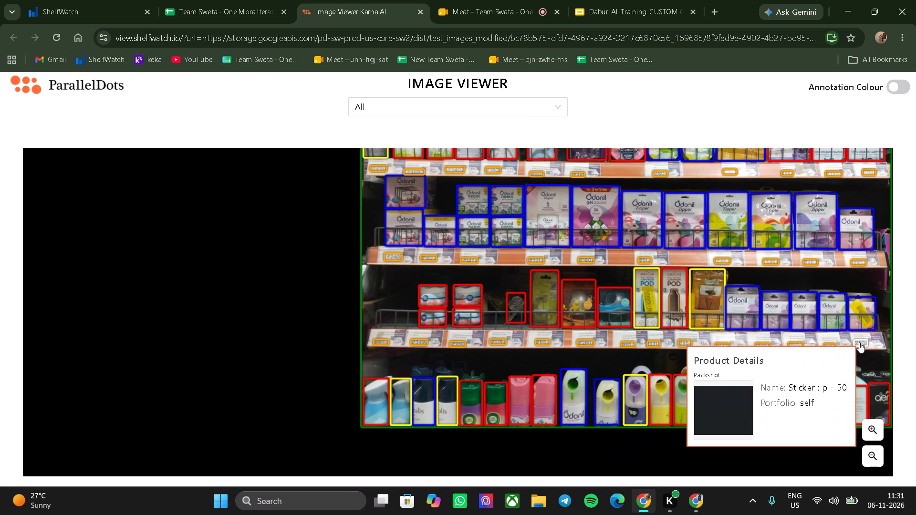
pyautogui.scroll(4, 740, 310)
pyautogui.scroll(3, 408, 454)
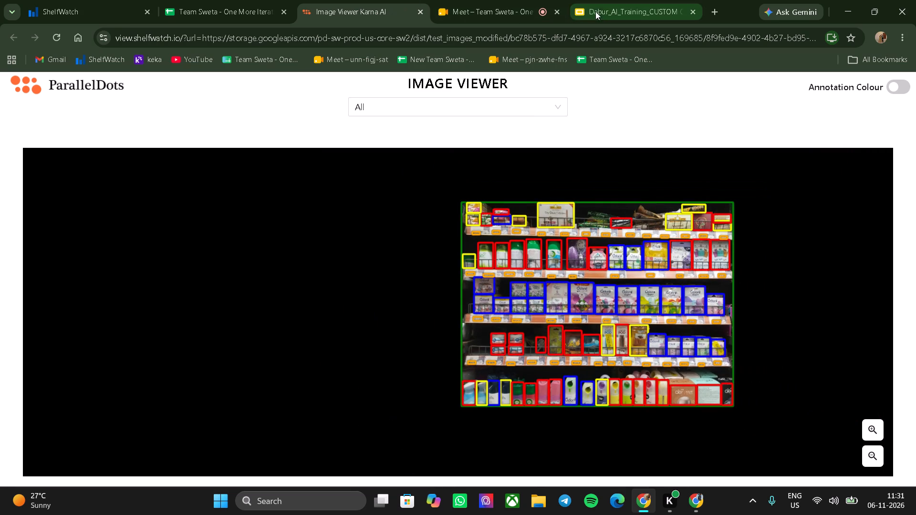
# In the QC sheet, enter 48 as row 6's total annotations for both Sticker Detector and Sticker OCR.
pyautogui.click(211, 20)
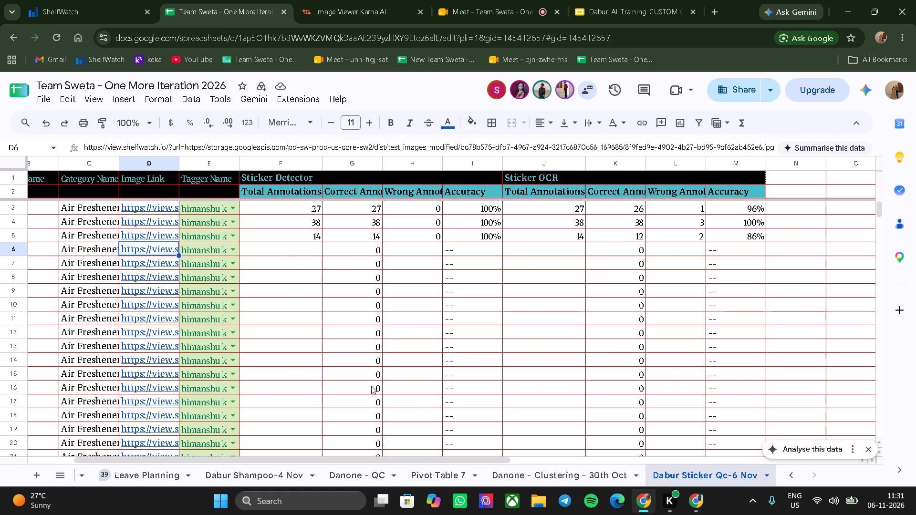
pyautogui.click(280, 254)
pyautogui.write('48')
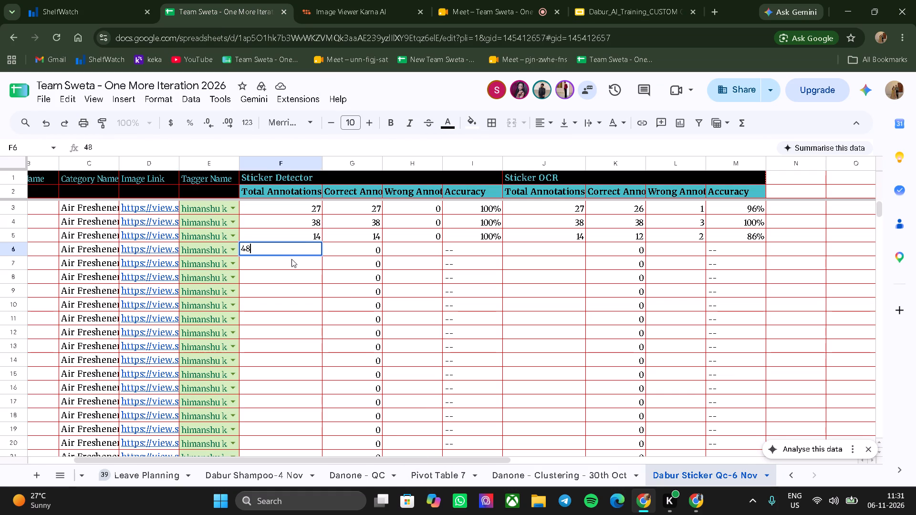
pyautogui.click(406, 279)
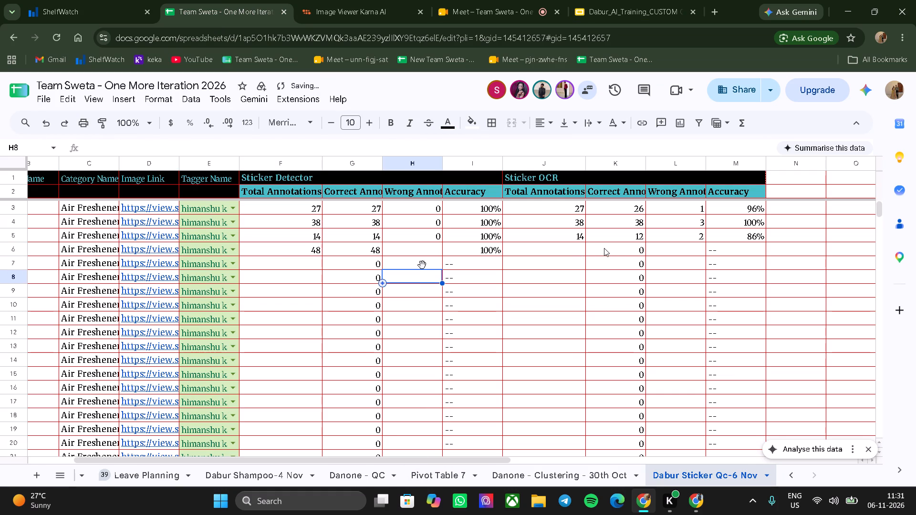
pyautogui.click(558, 248)
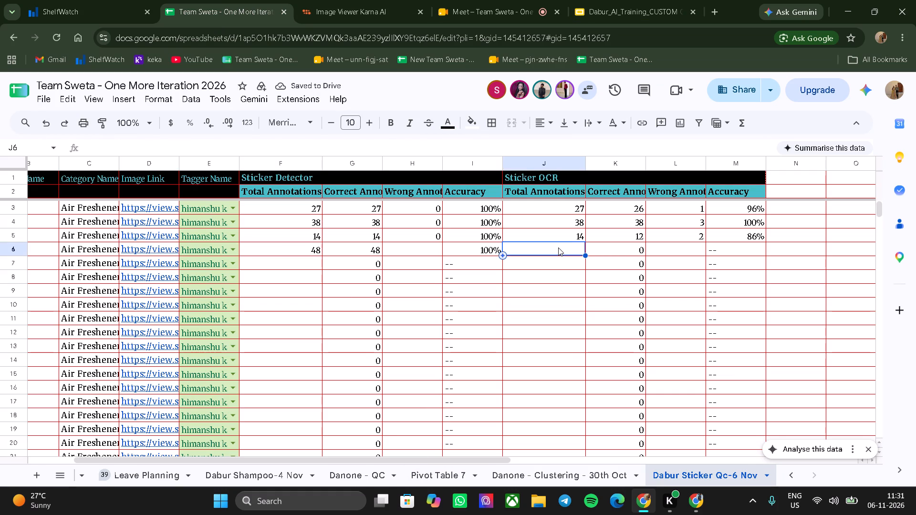
pyautogui.press('4')
pyautogui.press('8')
pyautogui.click(539, 313)
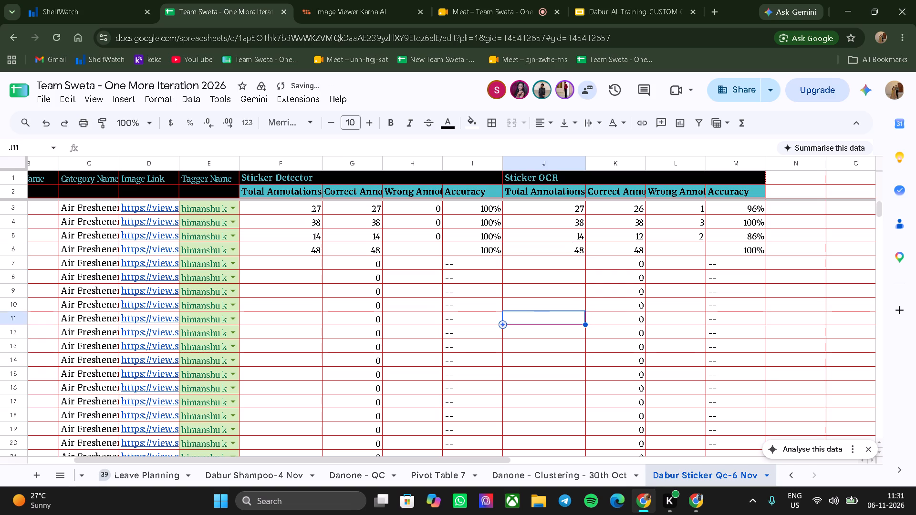
pyautogui.click(413, 253)
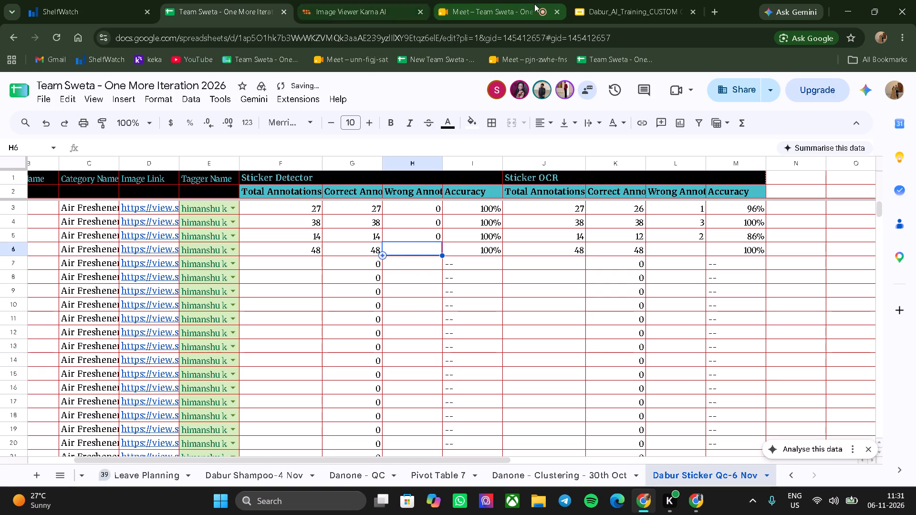
# Return to row 6's image and compare the OCR readings with the printed prices on the top shelf's first stickers.
pyautogui.click(321, 10)
pyautogui.scroll(1, 348, 403)
pyautogui.scroll(-4, 204, 328)
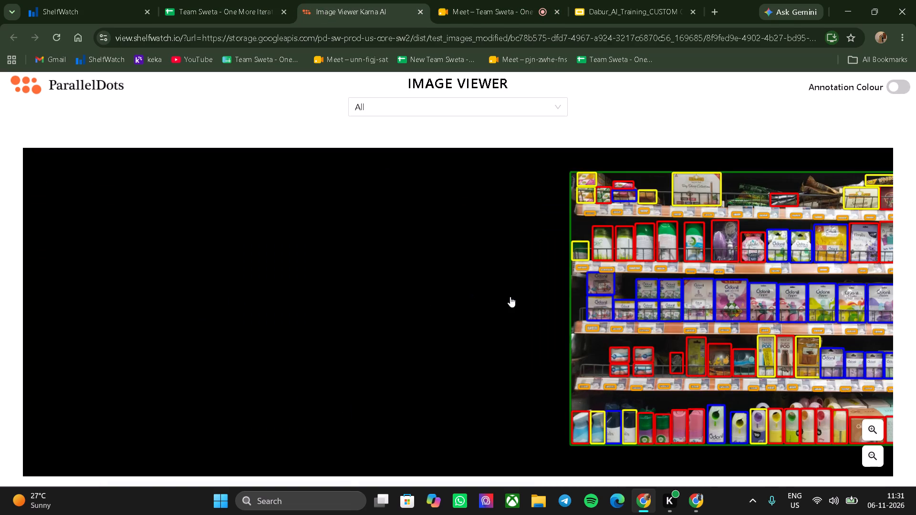
pyautogui.scroll(12, 416, 293)
pyautogui.scroll(-7, 603, 260)
pyautogui.scroll(-12, 391, 234)
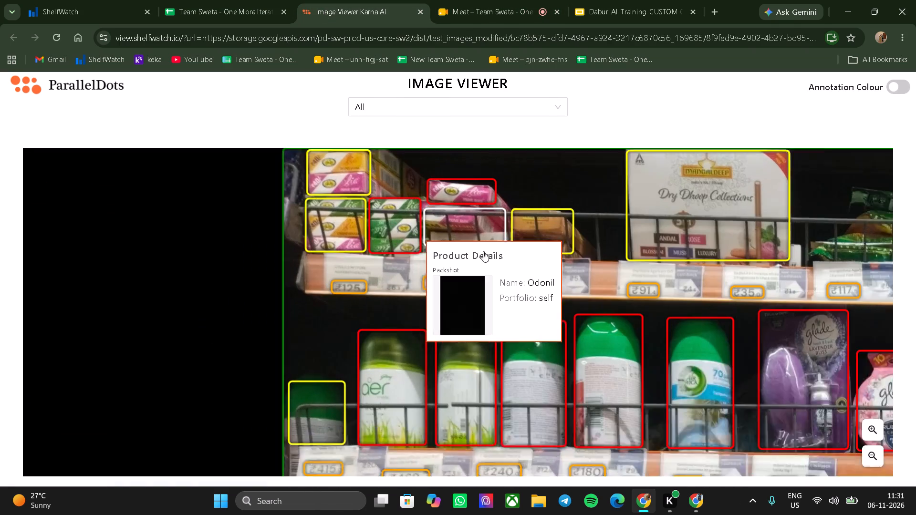
pyautogui.scroll(7, 0, 250)
pyautogui.scroll(7, 121, 346)
pyautogui.scroll(-6, 329, 297)
pyautogui.scroll(-5, 221, 339)
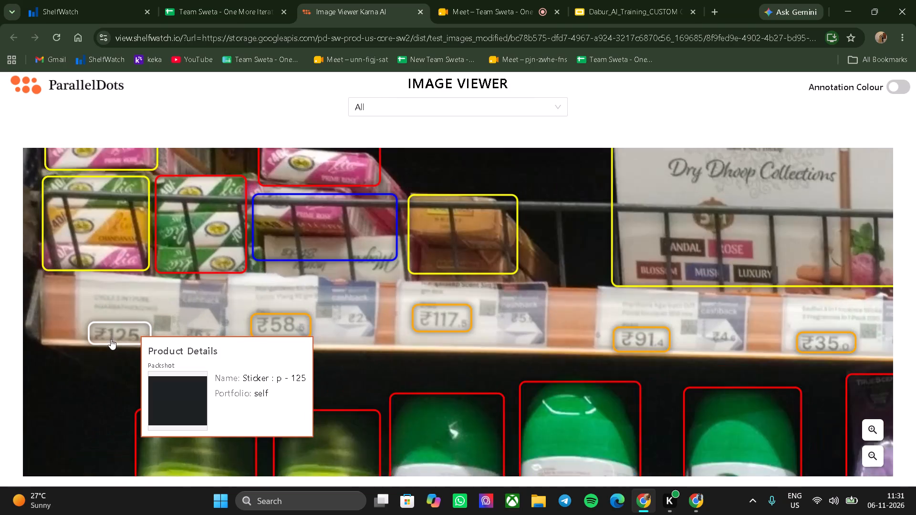
pyautogui.scroll(-4, 111, 339)
pyautogui.scroll(6, 107, 334)
pyautogui.scroll(-2, 316, 364)
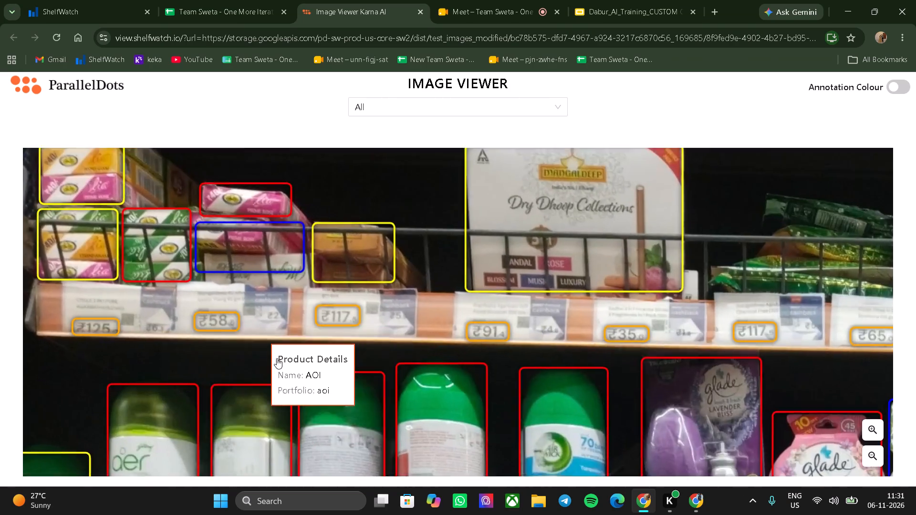
pyautogui.scroll(-4, 277, 358)
pyautogui.scroll(4, 198, 260)
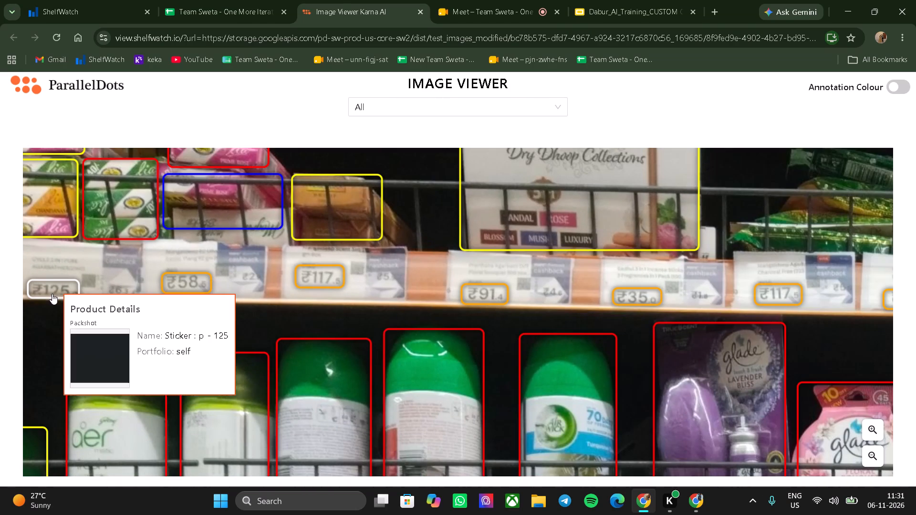
pyautogui.scroll(-13, 0, 308)
pyautogui.scroll(8, 267, 330)
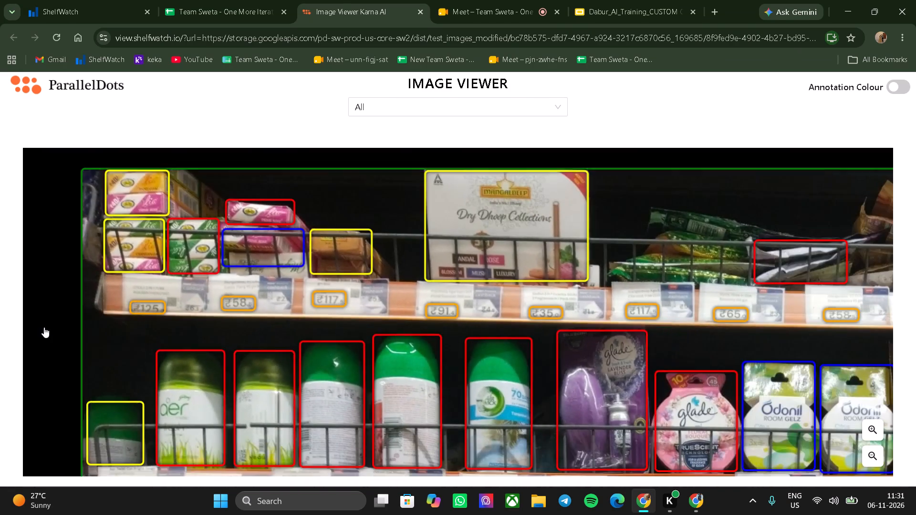
pyautogui.scroll(-11, 44, 327)
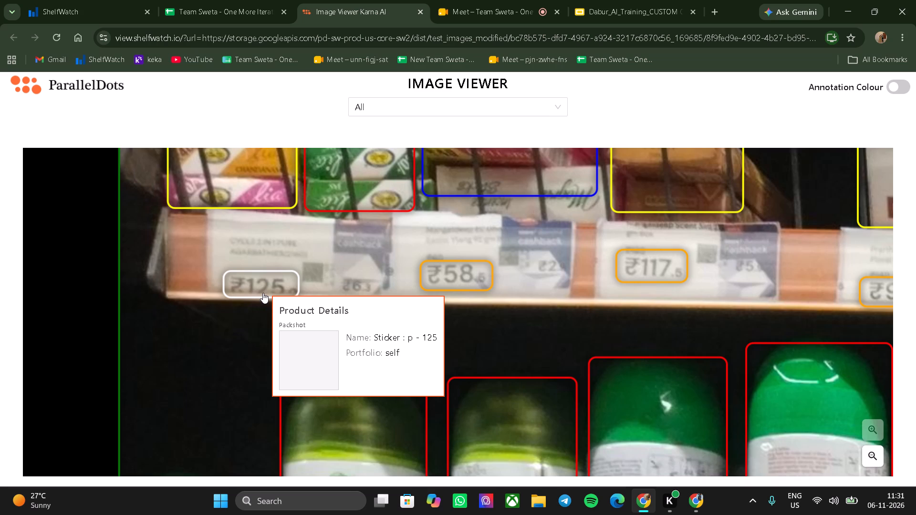
pyautogui.scroll(-5, 261, 294)
pyautogui.scroll(5, 207, 330)
pyautogui.scroll(-10, 407, 319)
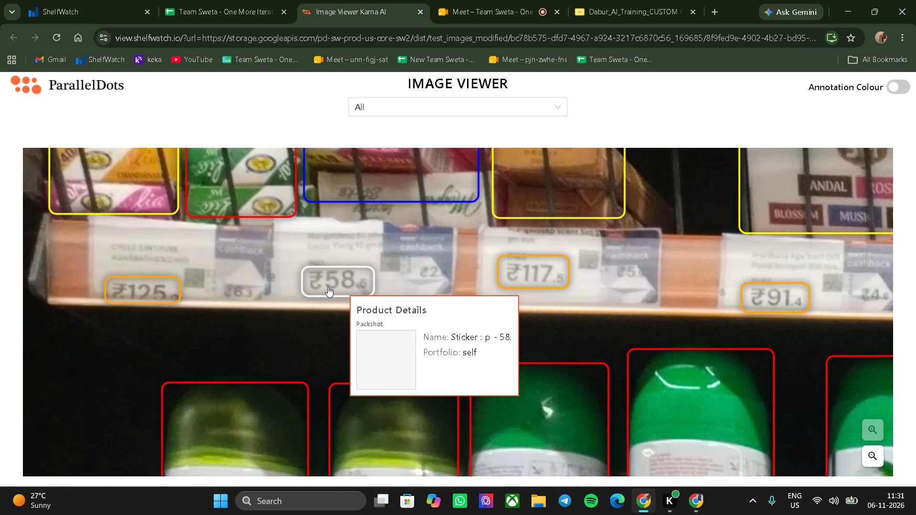
pyautogui.scroll(6, 153, 315)
pyautogui.scroll(-4, 407, 317)
pyautogui.scroll(4, 343, 271)
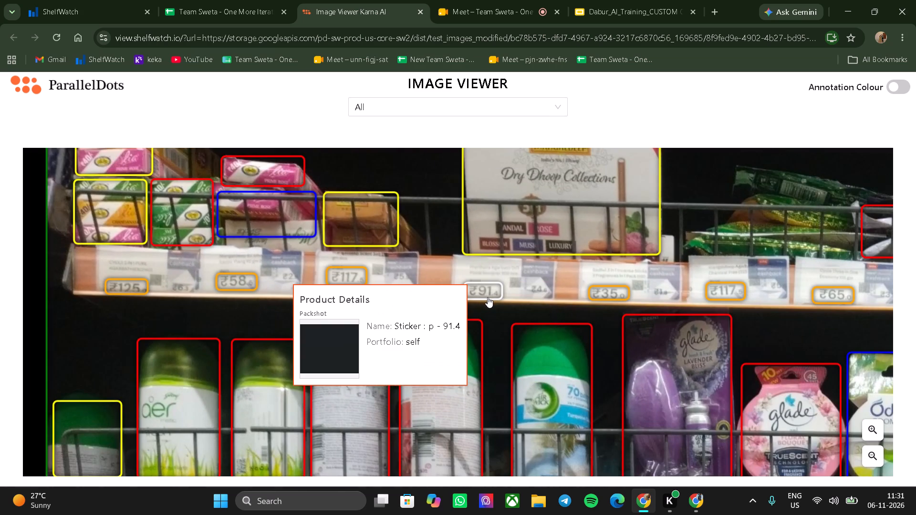
pyautogui.scroll(4, 481, 297)
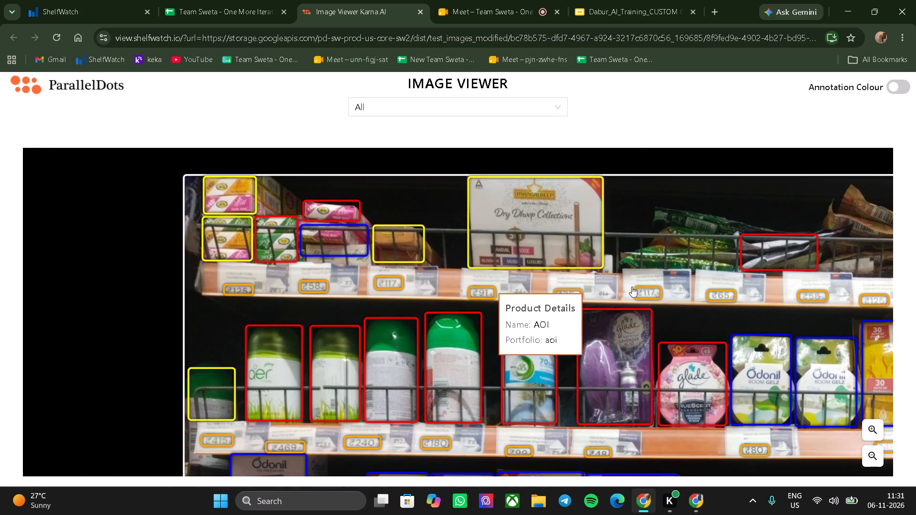
pyautogui.scroll(5, 550, 255)
pyautogui.scroll(-12, 862, 240)
pyautogui.scroll(4, 18, 270)
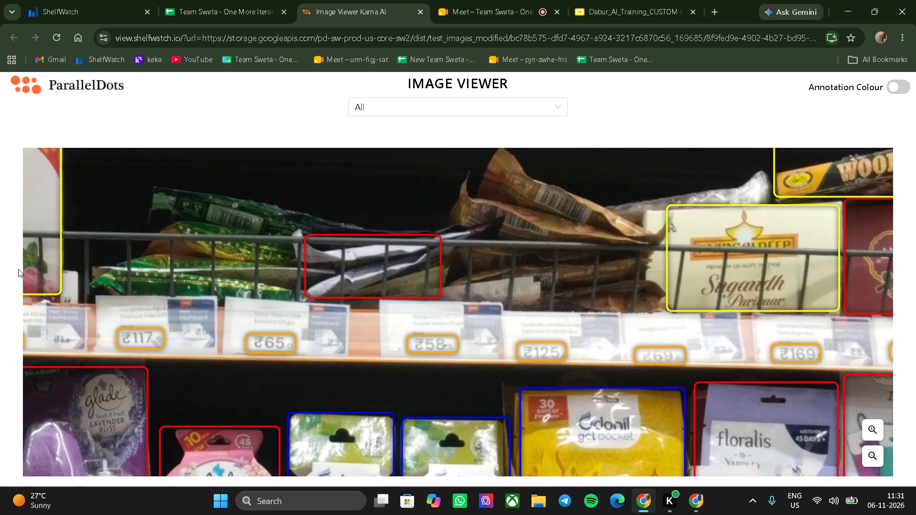
pyautogui.scroll(4, 18, 269)
pyautogui.scroll(6, 171, 248)
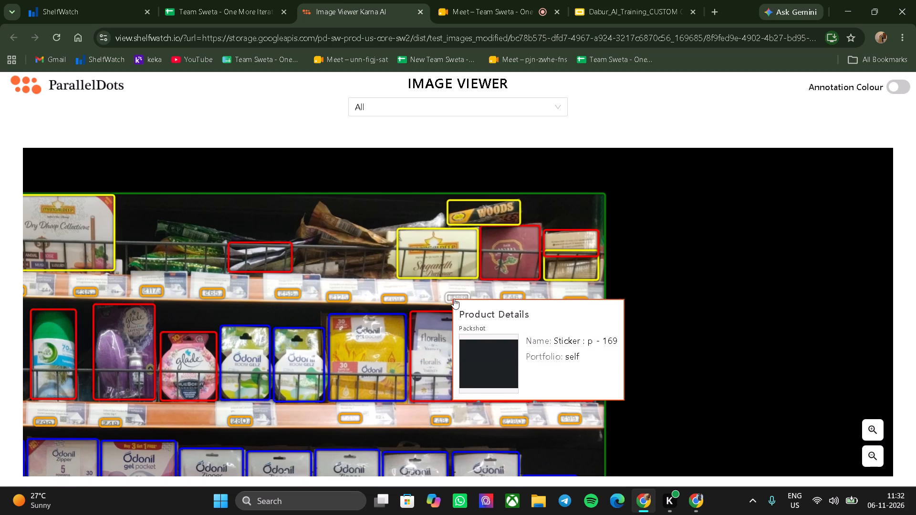